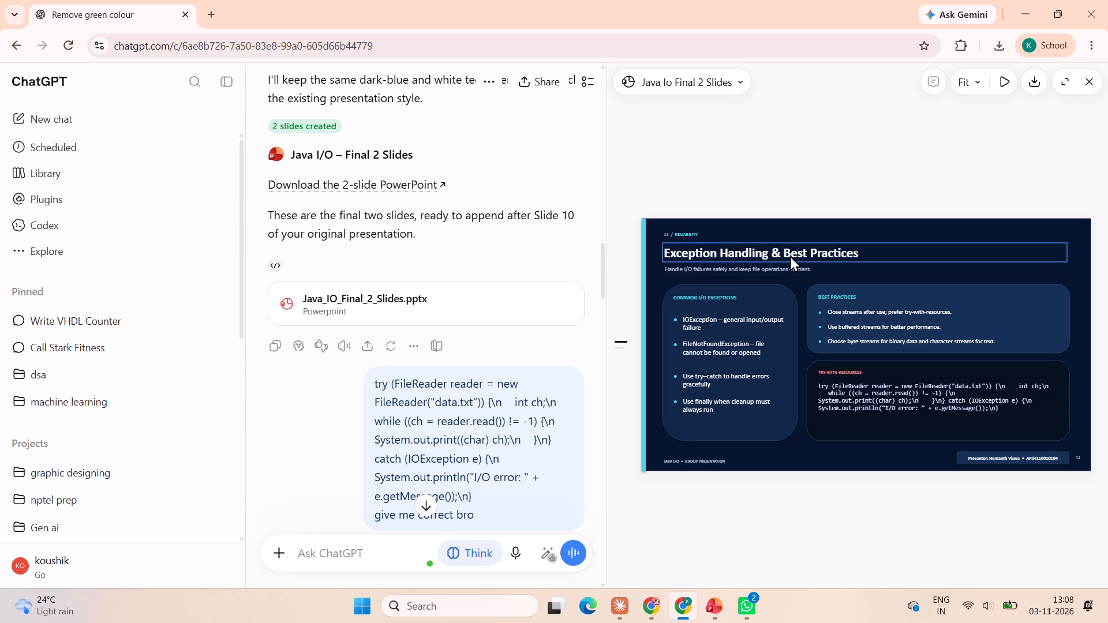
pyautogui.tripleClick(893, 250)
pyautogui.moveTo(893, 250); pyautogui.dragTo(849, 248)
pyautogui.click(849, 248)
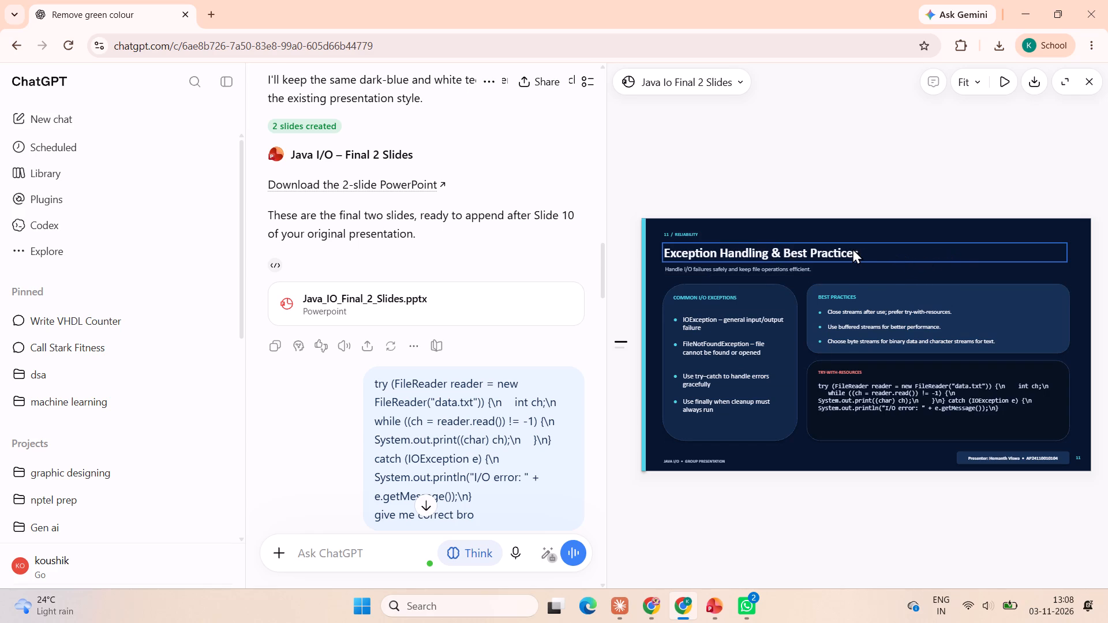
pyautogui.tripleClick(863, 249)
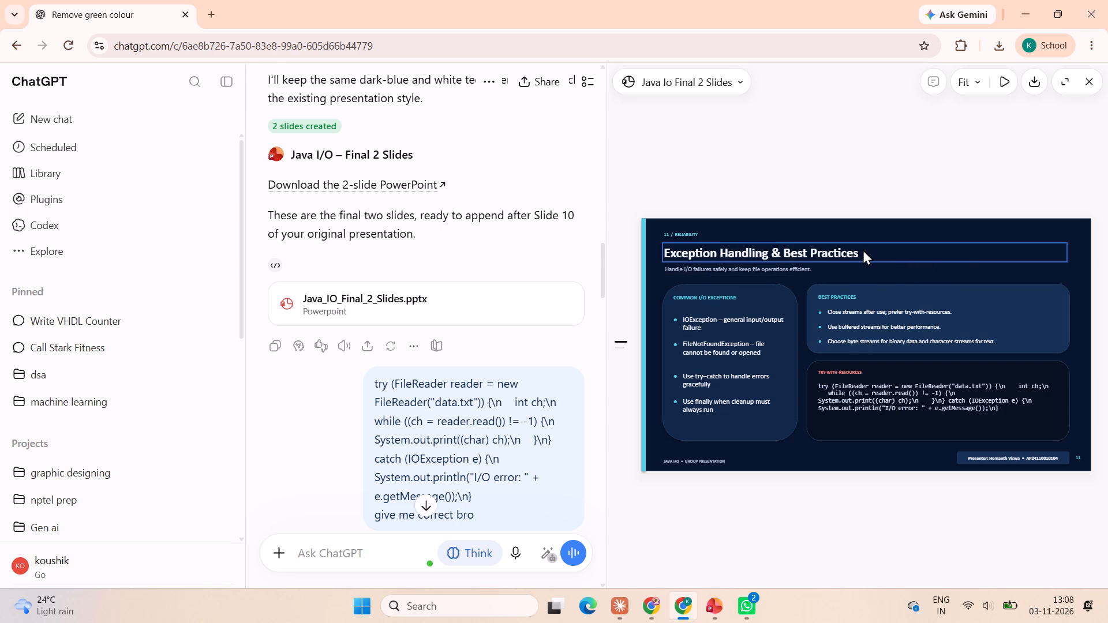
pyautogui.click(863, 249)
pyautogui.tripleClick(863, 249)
# Switch to the Java_IO_Final_2_Slides presentation in PowerPoint and activate the title box on slide 1.
pyautogui.click(735, 543)
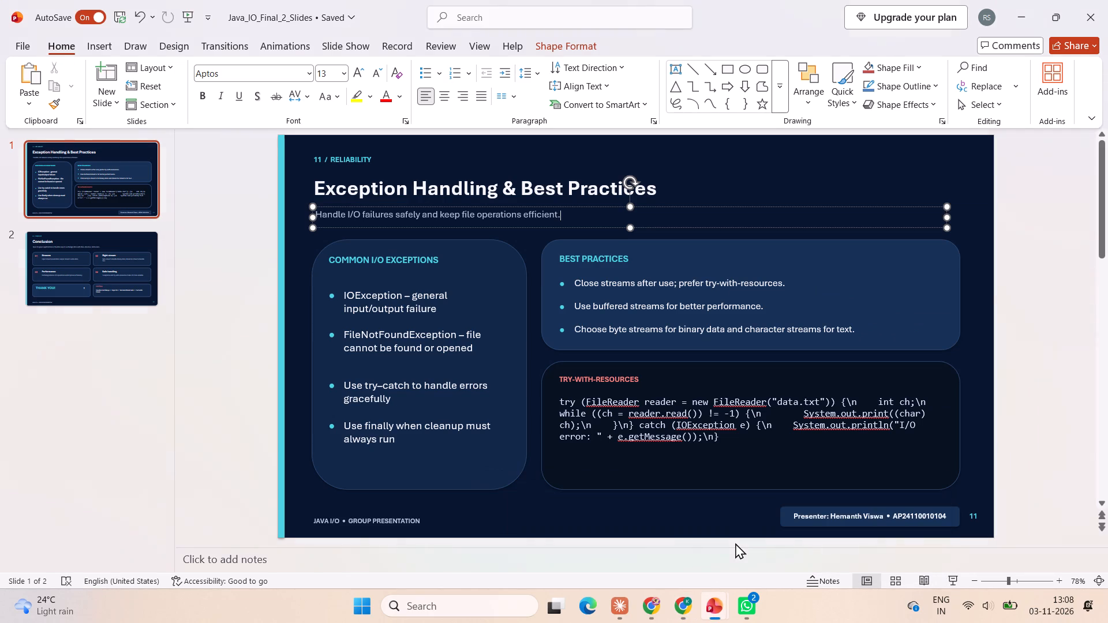
pyautogui.moveTo(735, 543); pyautogui.dragTo(692, 420)
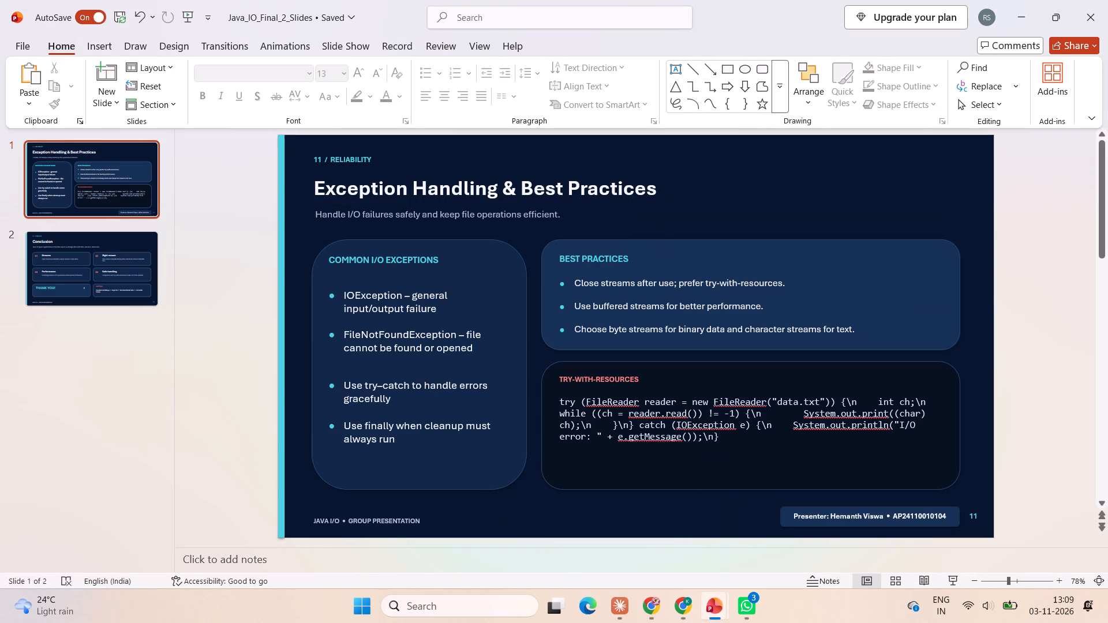
pyautogui.click(659, 182)
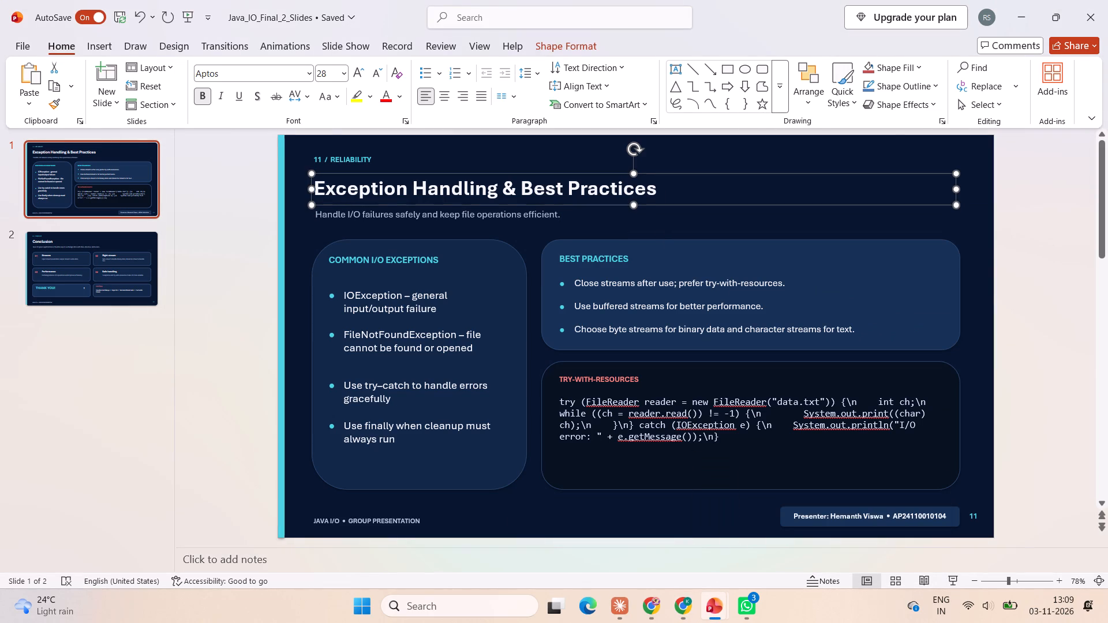
pyautogui.click(673, 183)
pyautogui.click(661, 192)
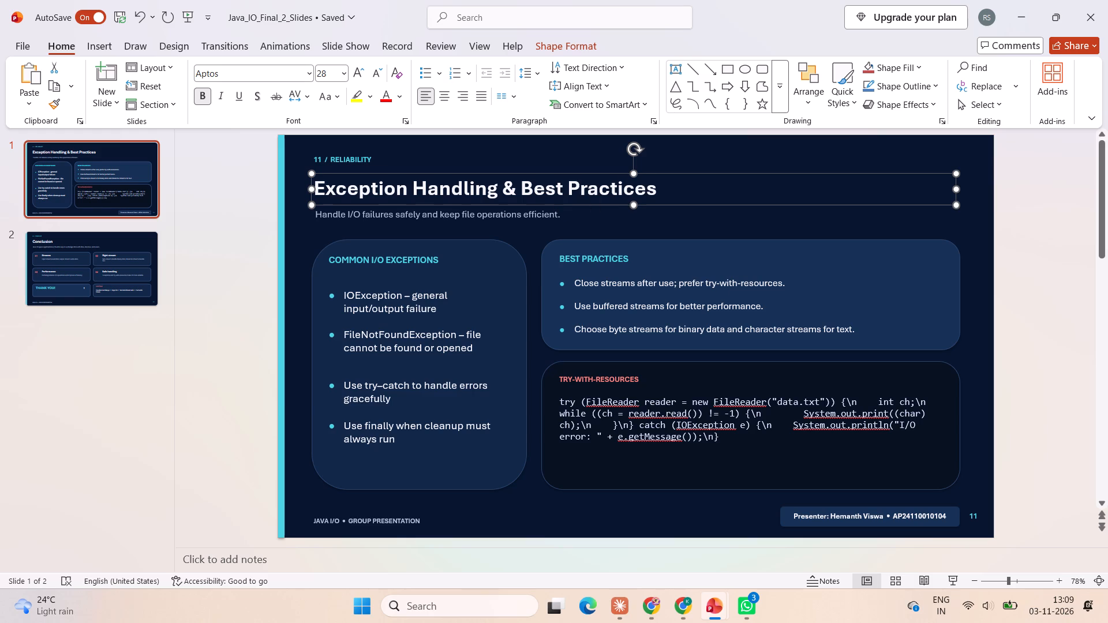
pyautogui.click(666, 192)
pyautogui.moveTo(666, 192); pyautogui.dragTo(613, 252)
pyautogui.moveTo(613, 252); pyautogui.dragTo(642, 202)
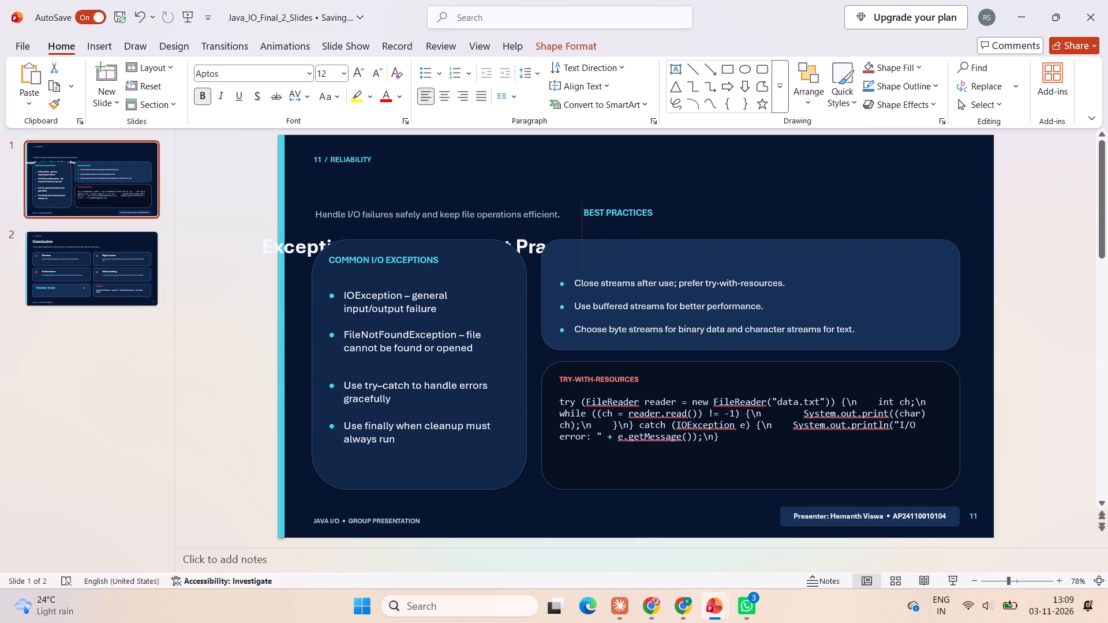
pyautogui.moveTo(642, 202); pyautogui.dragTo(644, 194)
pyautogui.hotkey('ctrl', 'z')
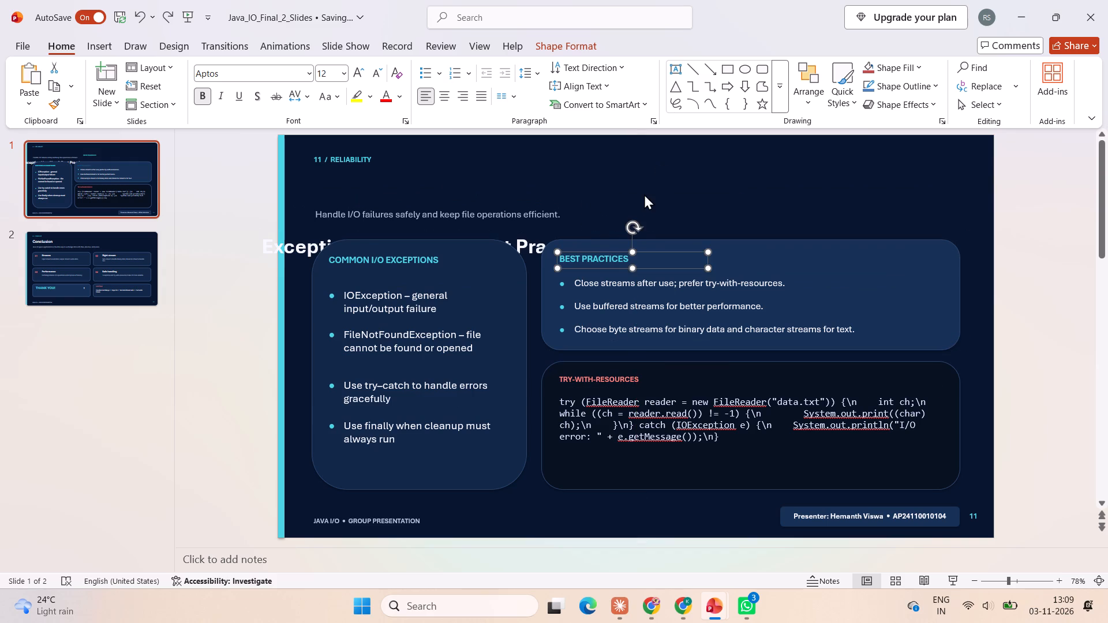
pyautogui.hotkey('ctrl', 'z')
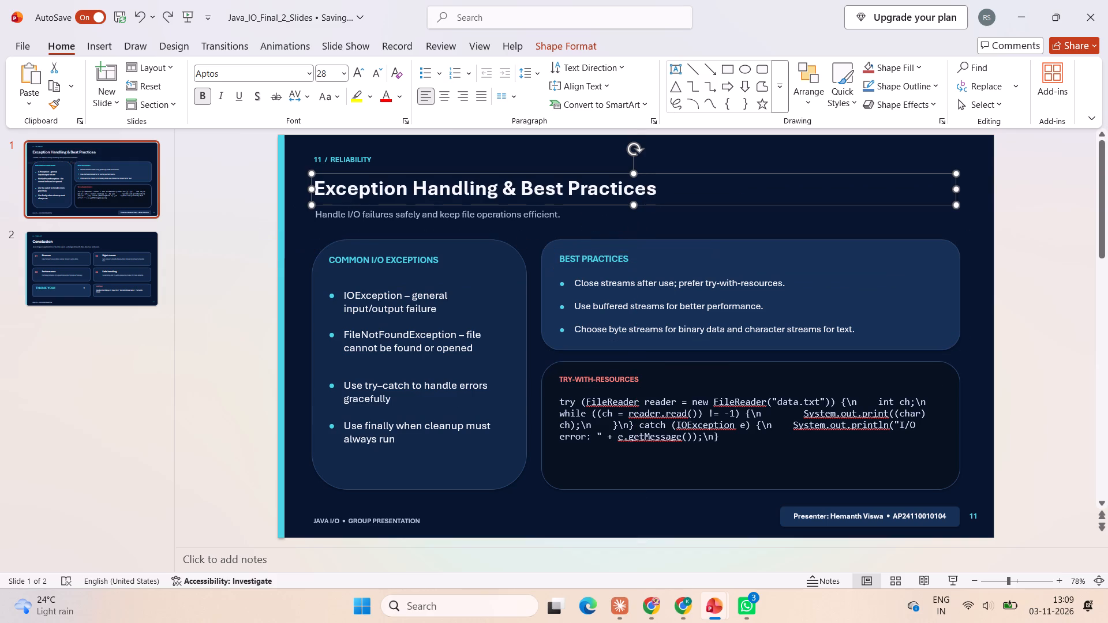
# Copy the full title text "Exception Handling & Best Practices" from slide 1 of Java_IO_Final_2_Slides.
pyautogui.click(662, 189)
pyautogui.click(662, 189)
pyautogui.moveTo(662, 189); pyautogui.dragTo(574, 187)
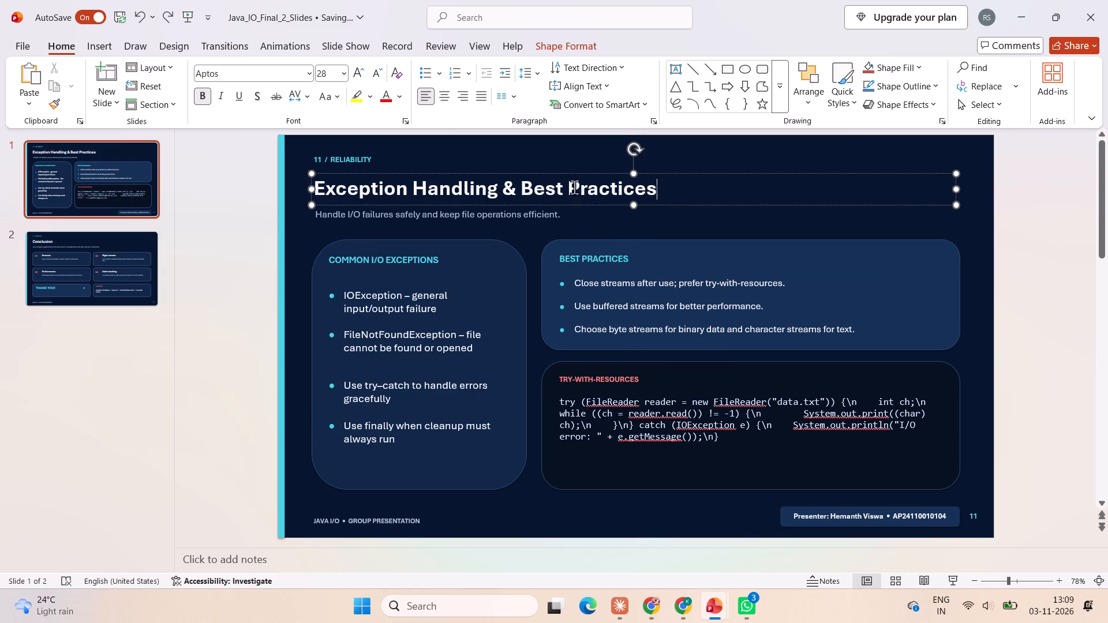
pyautogui.moveTo(574, 187); pyautogui.dragTo(357, 198)
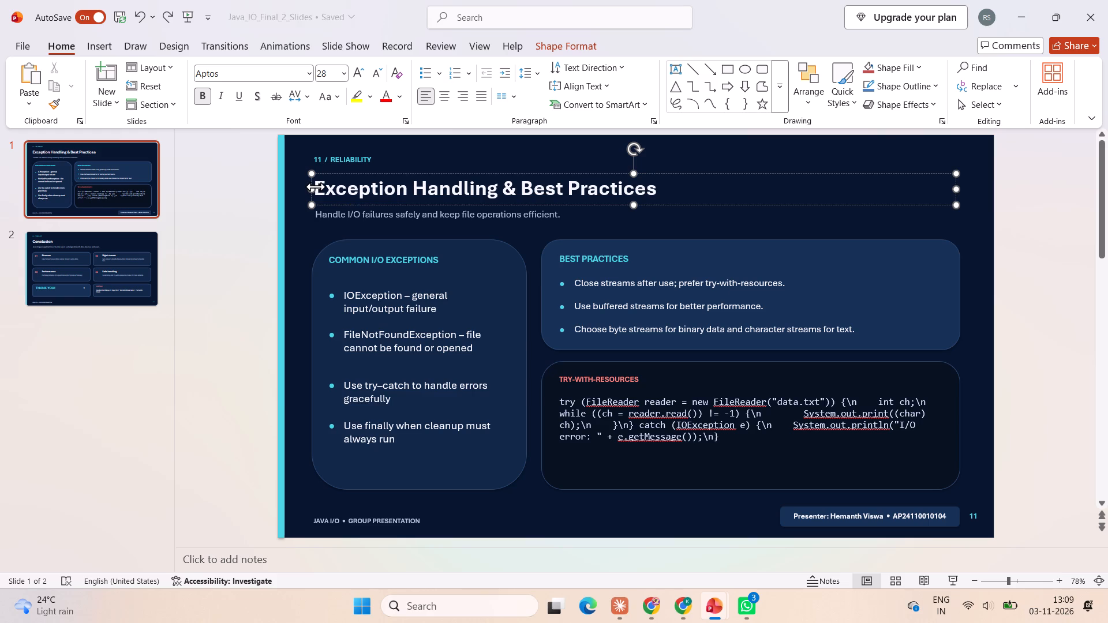
pyautogui.click(315, 186)
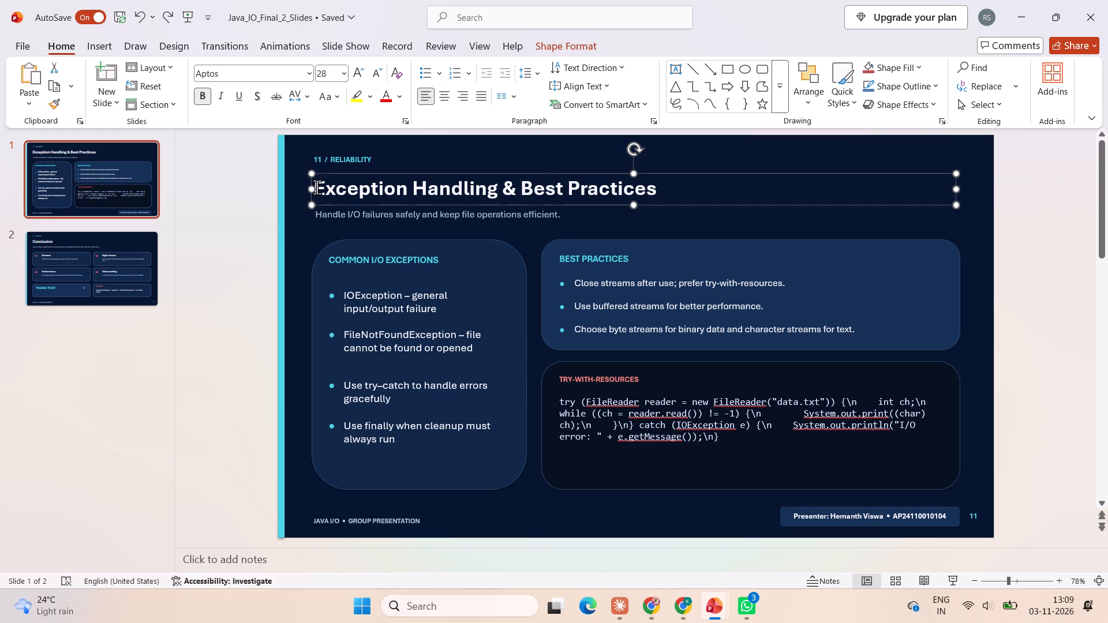
pyautogui.click(317, 187)
pyautogui.moveTo(317, 187); pyautogui.dragTo(620, 187)
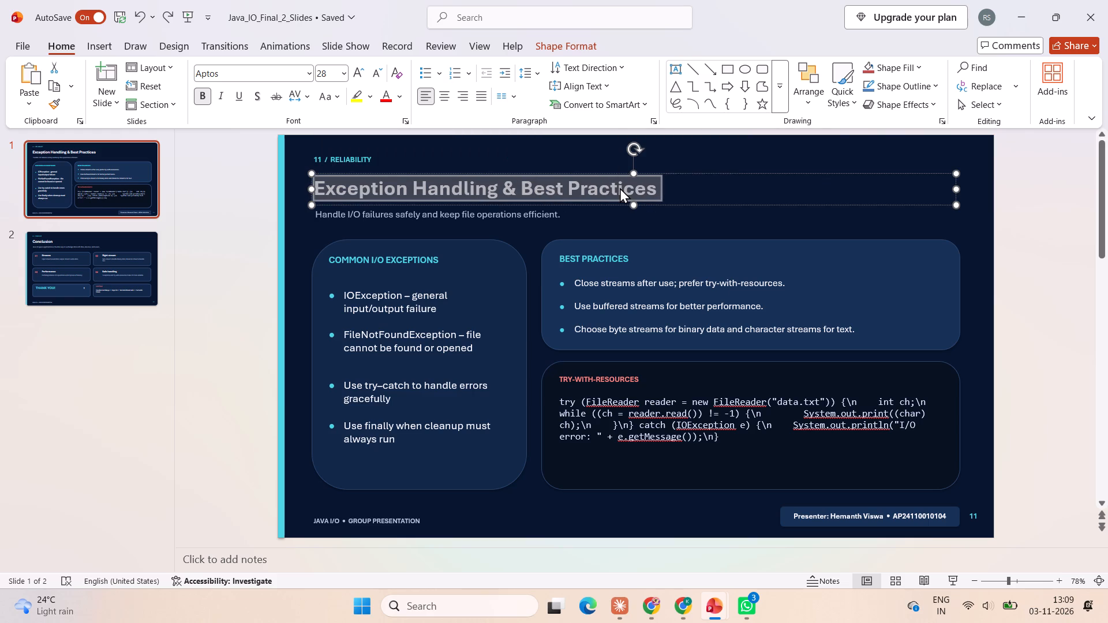
pyautogui.hotkey('ctrl', 'c')
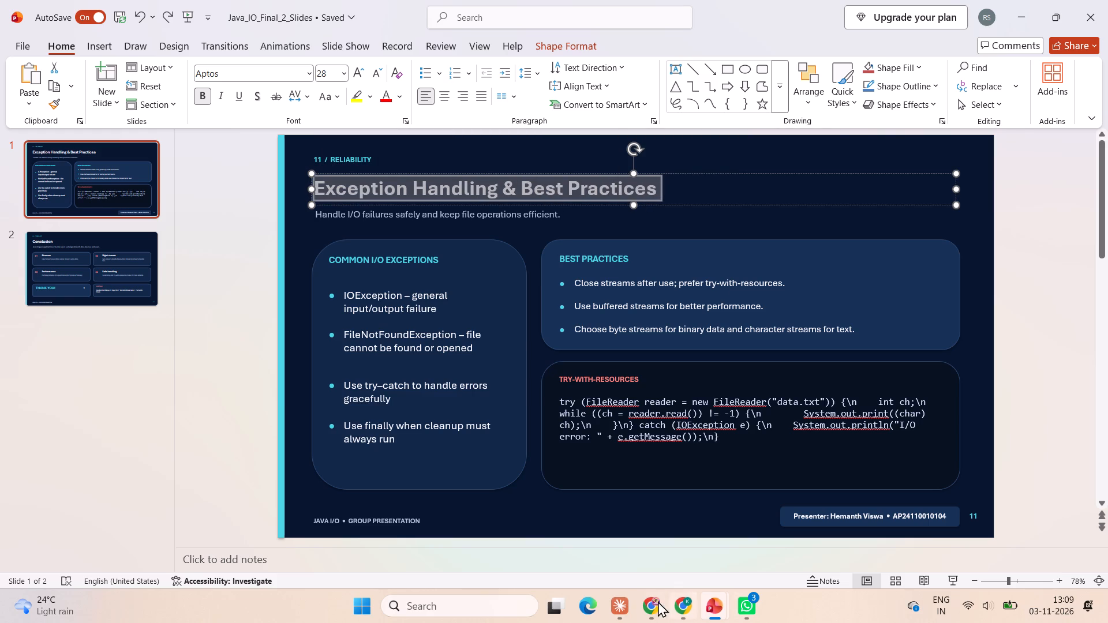
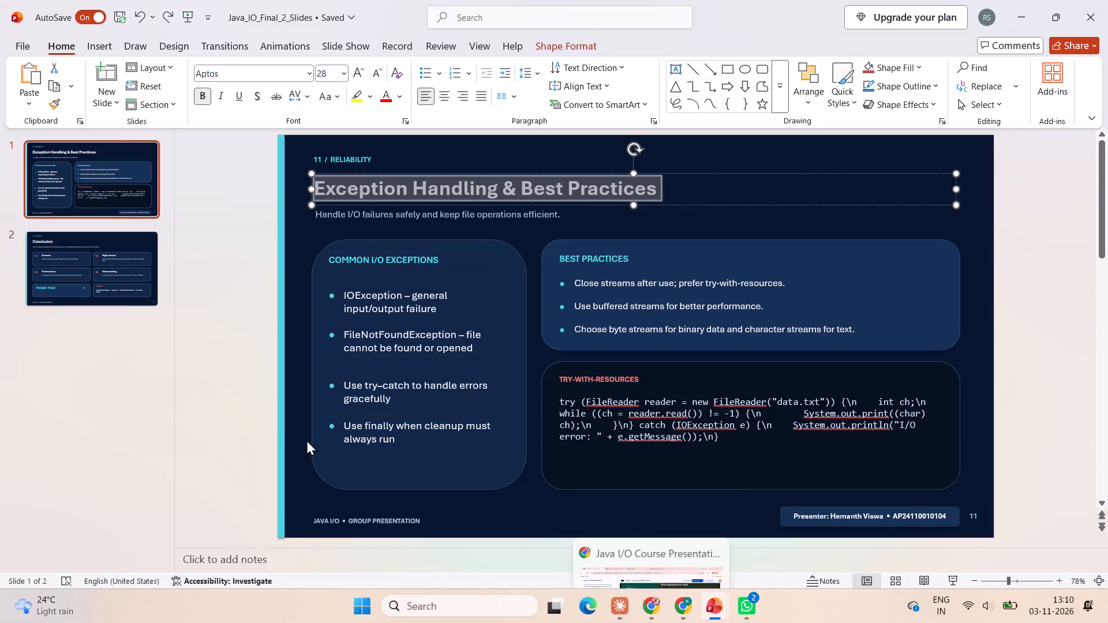
pyautogui.click(239, 396)
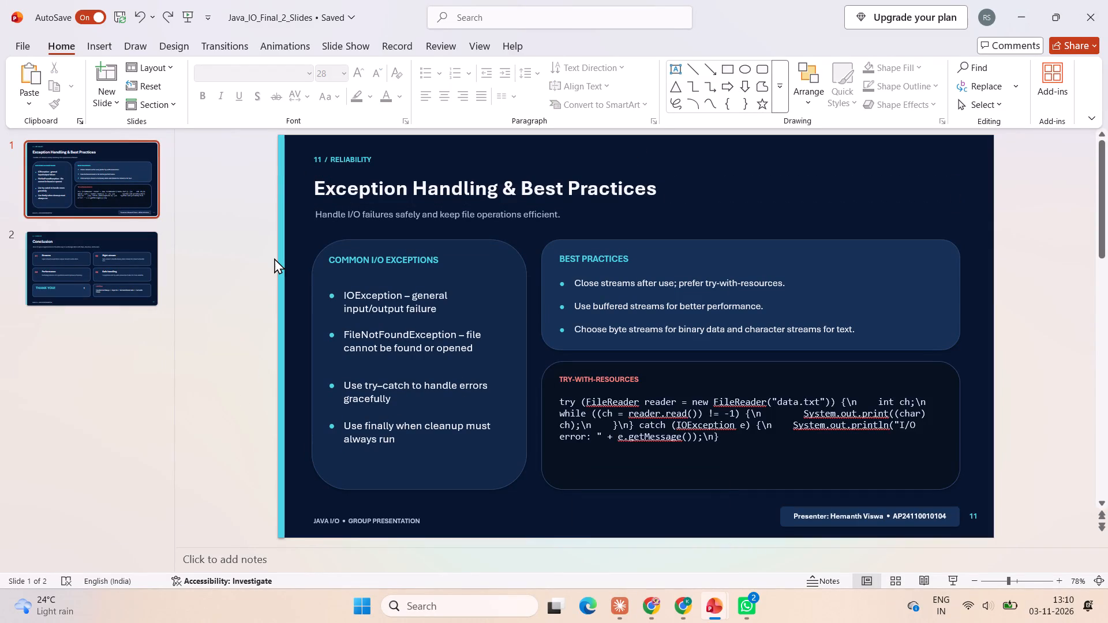
pyautogui.press('Print')
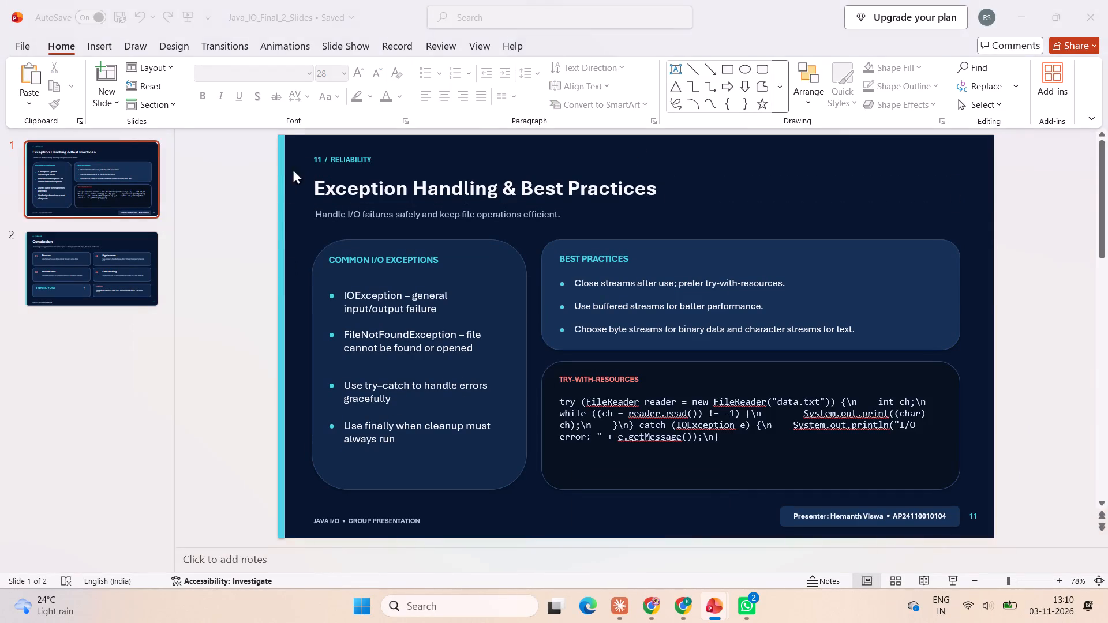
pyautogui.moveTo(280, 135); pyautogui.dragTo(443, 157)
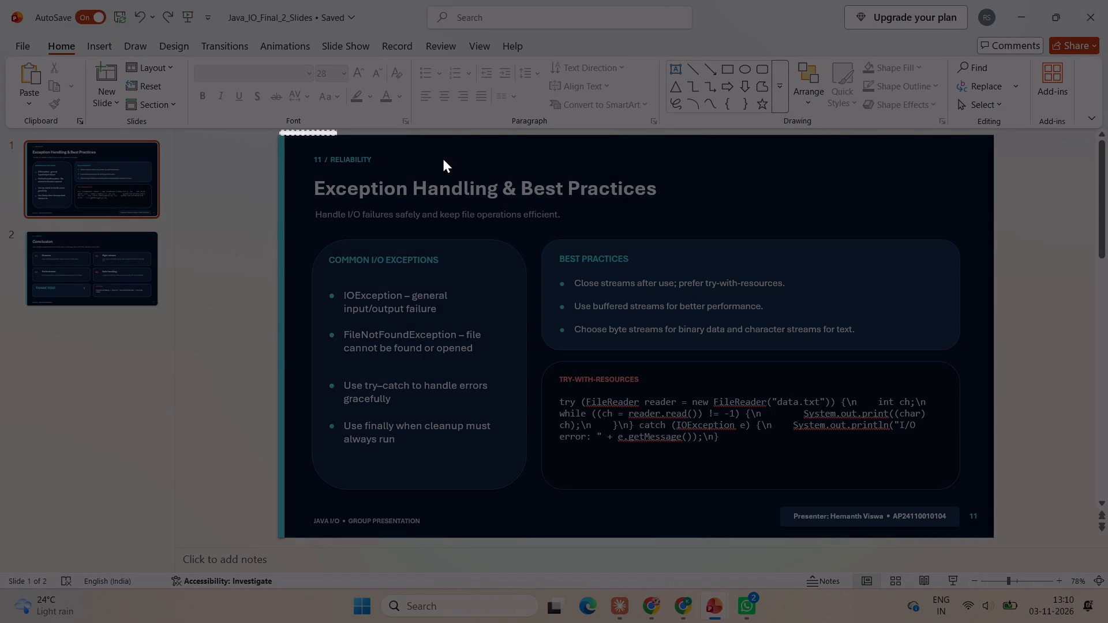
pyautogui.moveTo(443, 157); pyautogui.dragTo(754, 535)
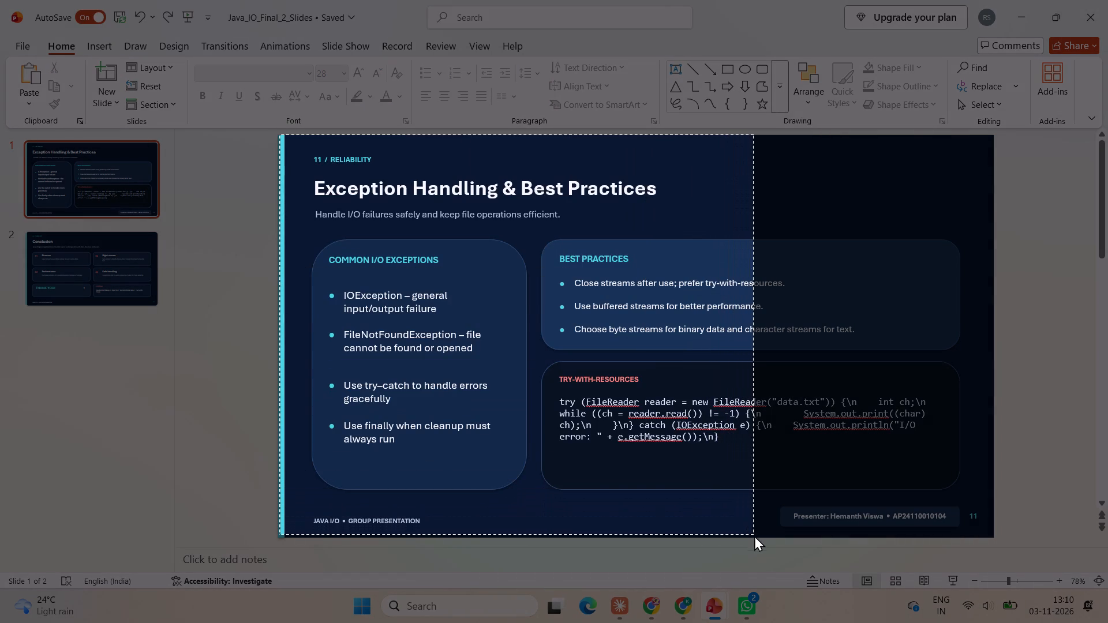
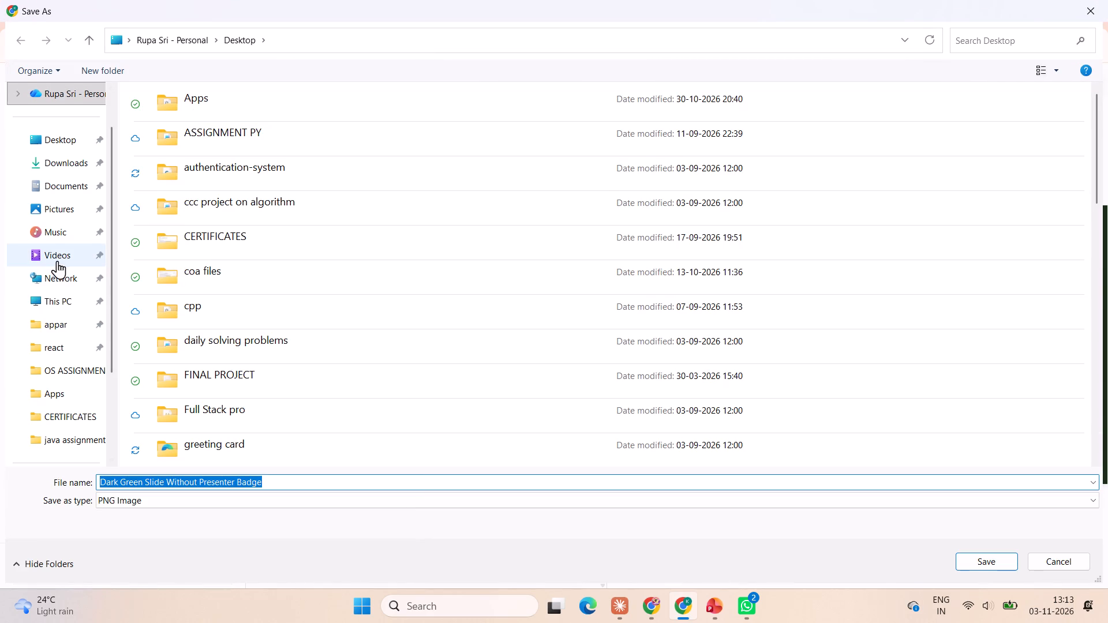
pyautogui.click(77, 136)
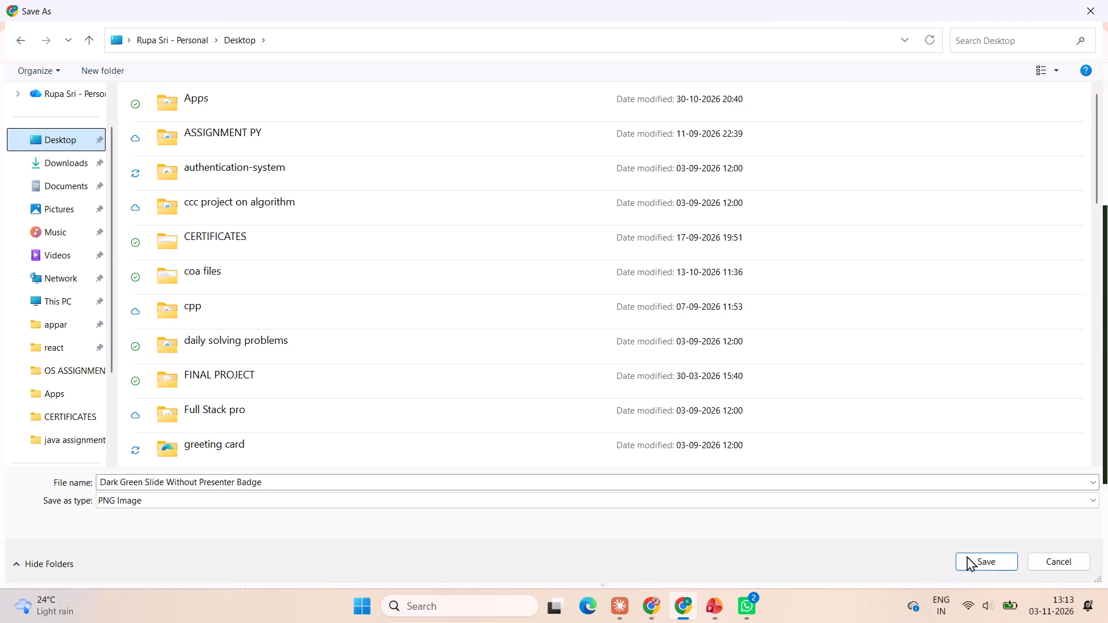
pyautogui.click(984, 565)
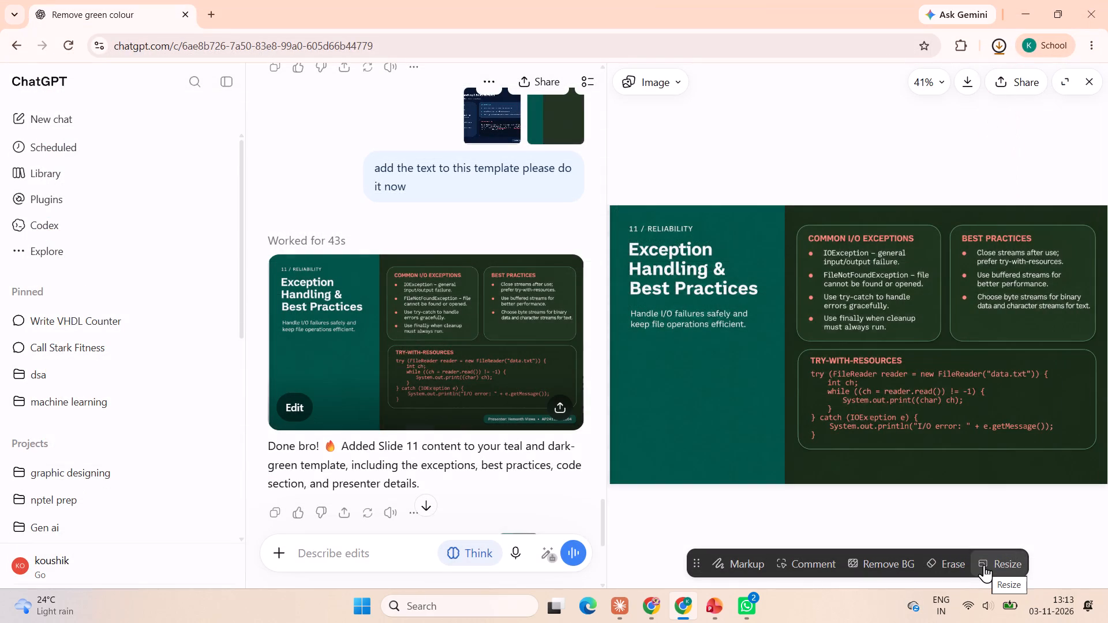
pyautogui.click(984, 565)
# Switch to the Java I/O presentation in PowerPoint and delete the blank two-panel background picture from slide 11.
pyautogui.click(716, 613)
pyautogui.click(594, 539)
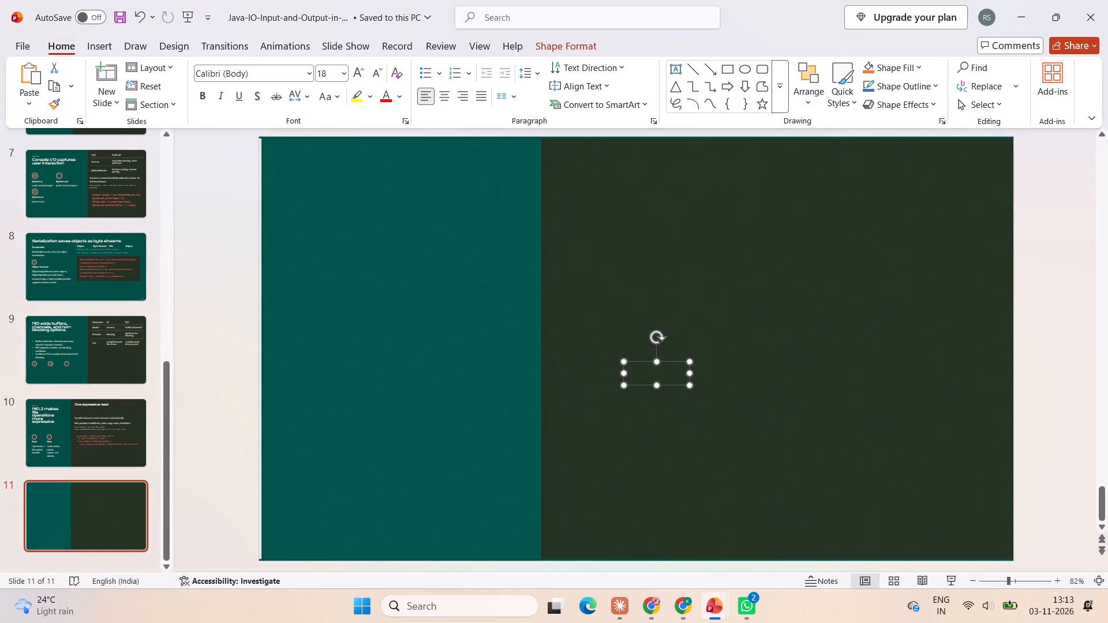
pyautogui.click(724, 407)
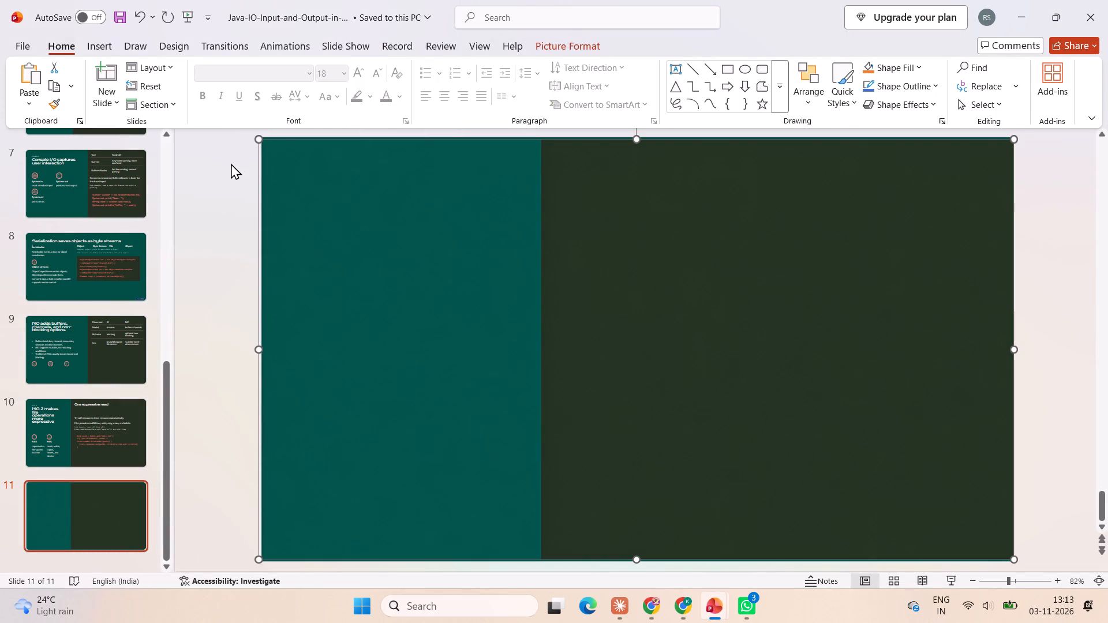
pyautogui.click(514, 453)
pyautogui.press('Delete')
pyautogui.press('Delete')
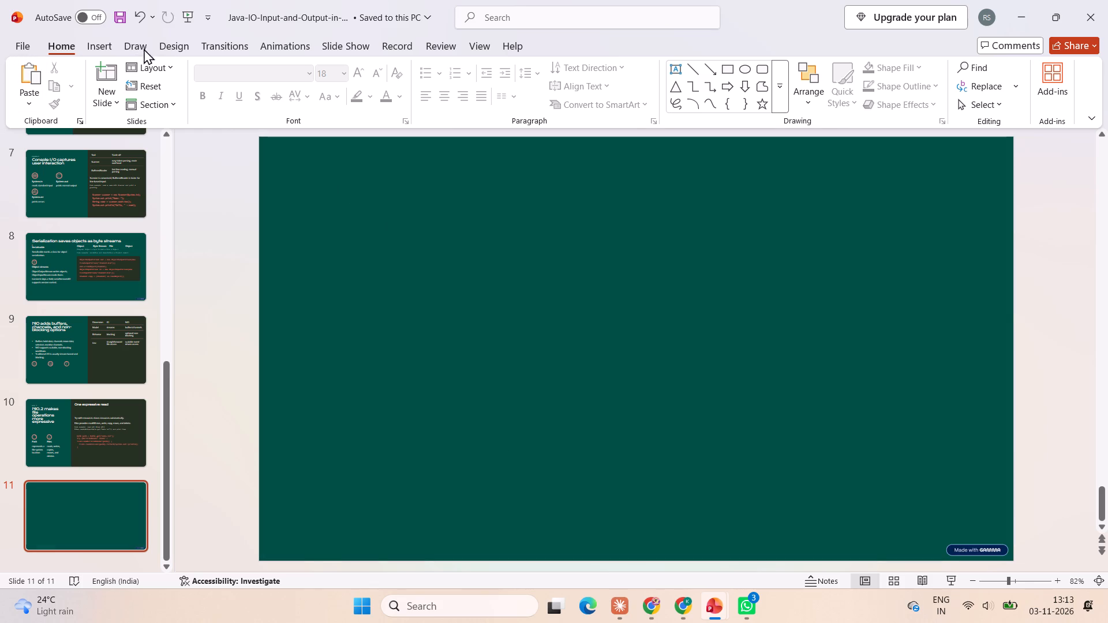
# Insert the picture "Dark Green Slide Without Presenter Badge" from the Desktop onto slide 11.
pyautogui.click(99, 44)
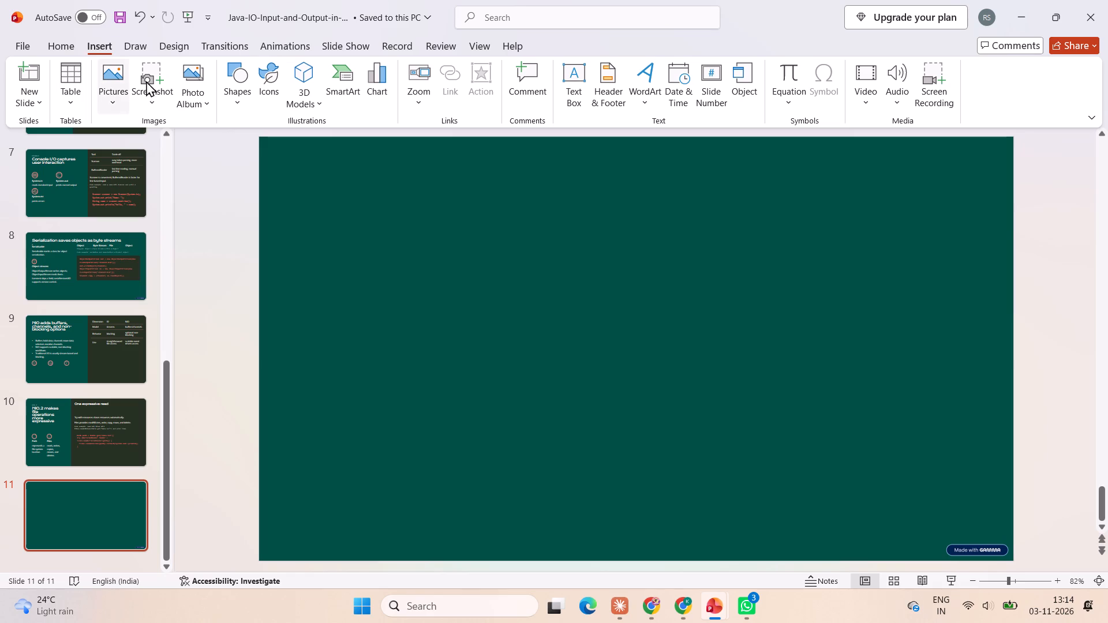
pyautogui.click(119, 82)
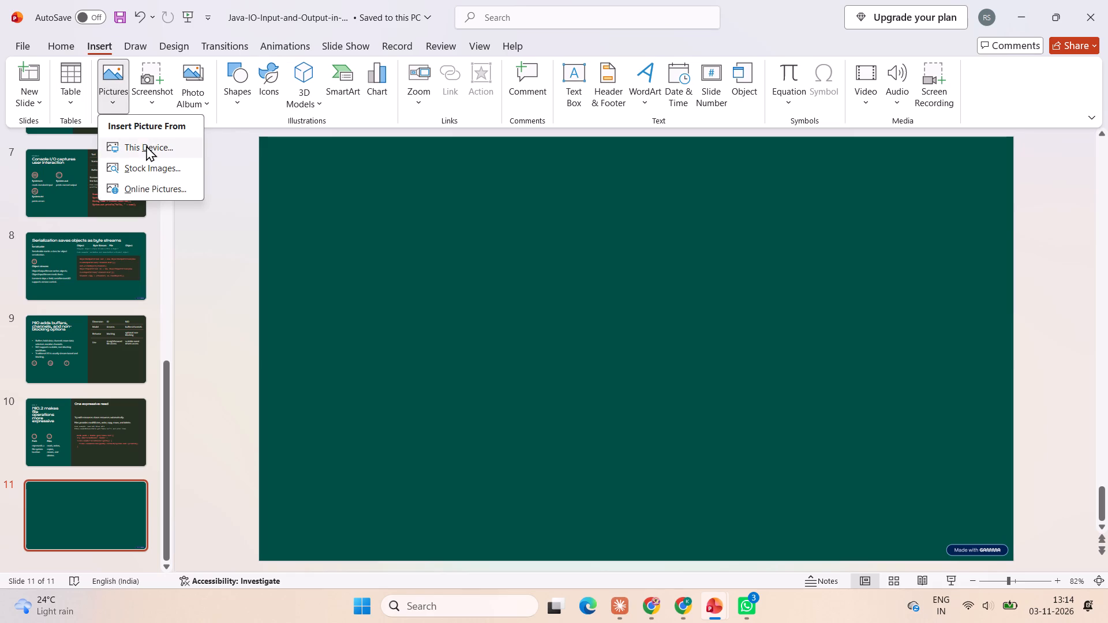
pyautogui.click(146, 145)
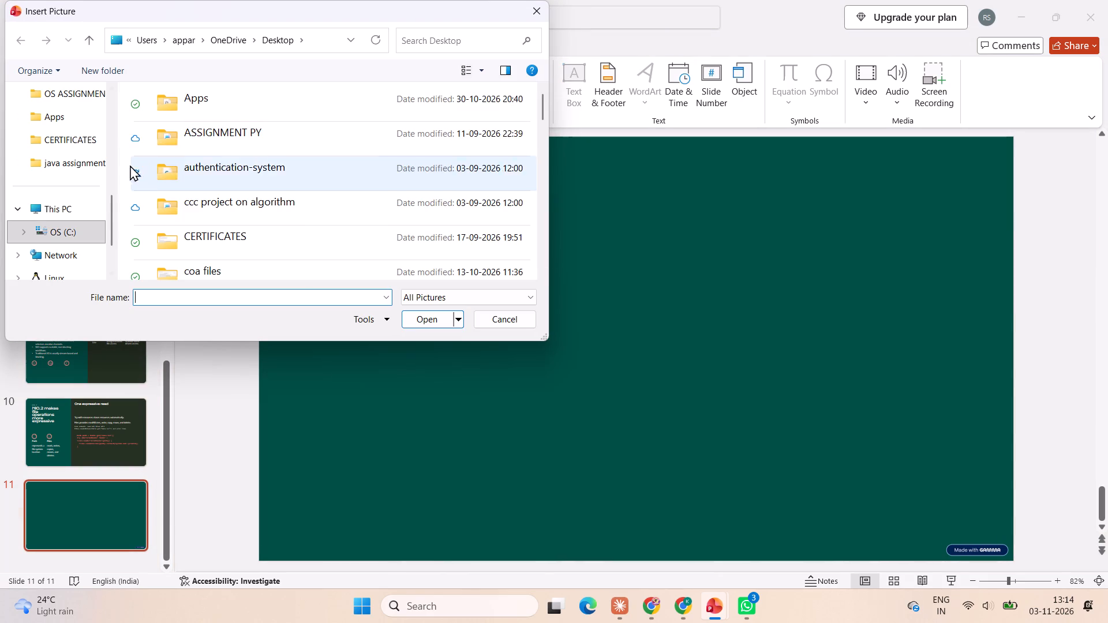
pyautogui.scroll(3, 67, 86)
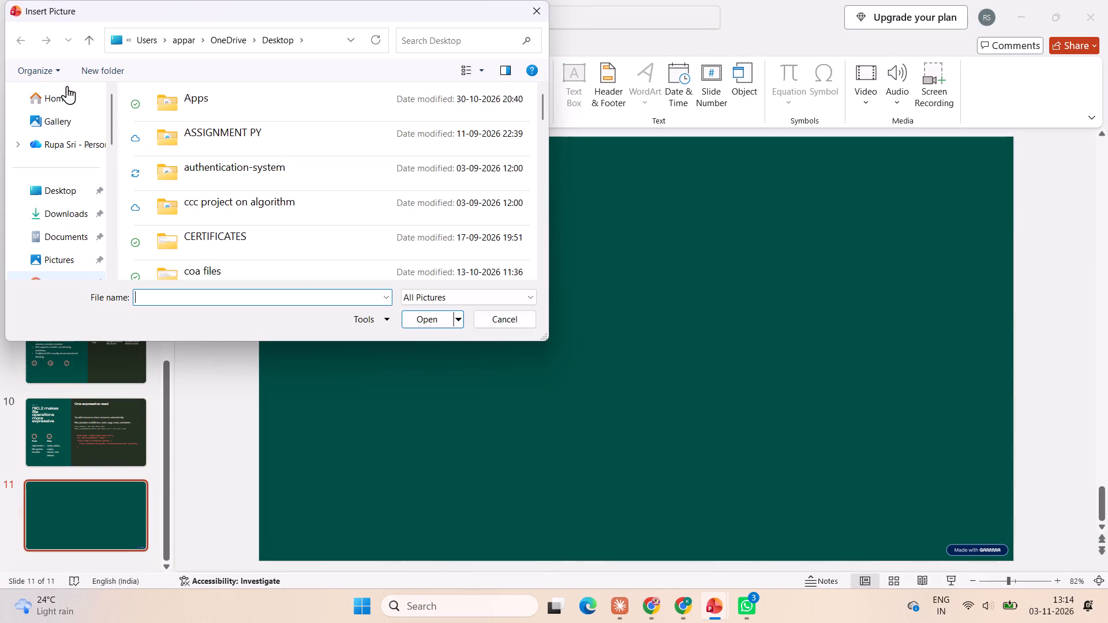
pyautogui.click(61, 188)
pyautogui.scroll(-4, 196, 201)
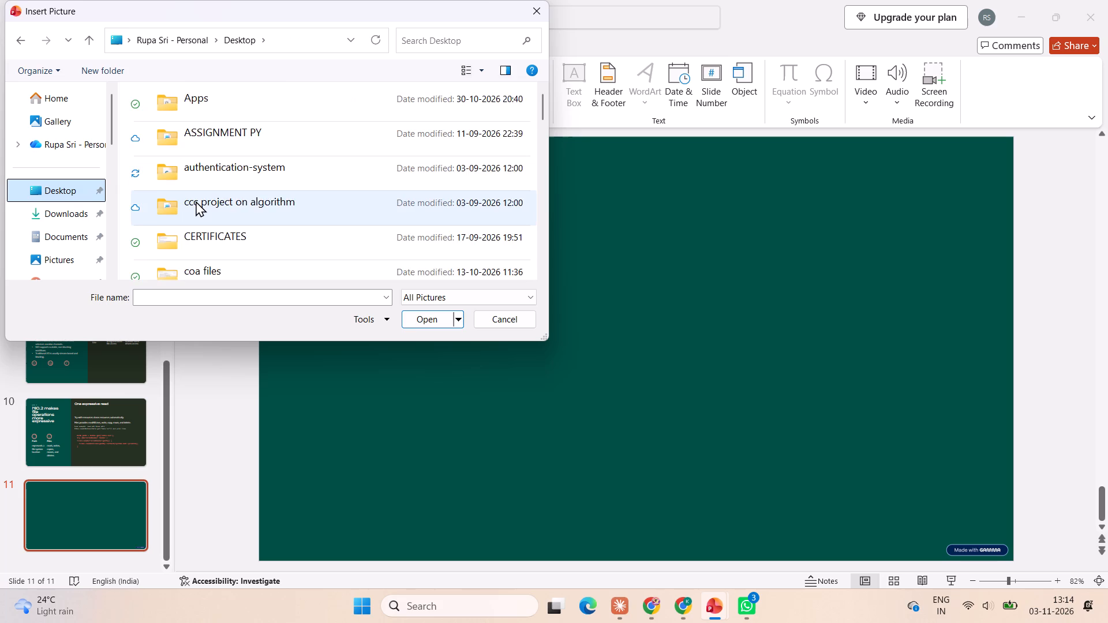
pyautogui.scroll(-20, 196, 201)
pyautogui.scroll(-20, 196, 201)
pyautogui.scroll(-2, 196, 201)
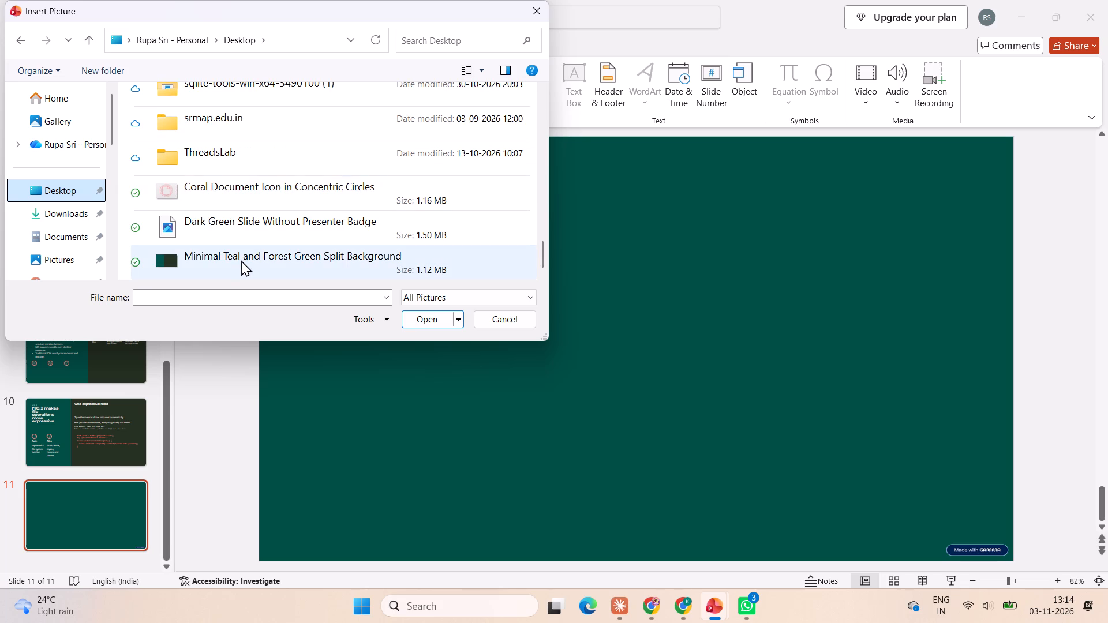
pyautogui.click(264, 228)
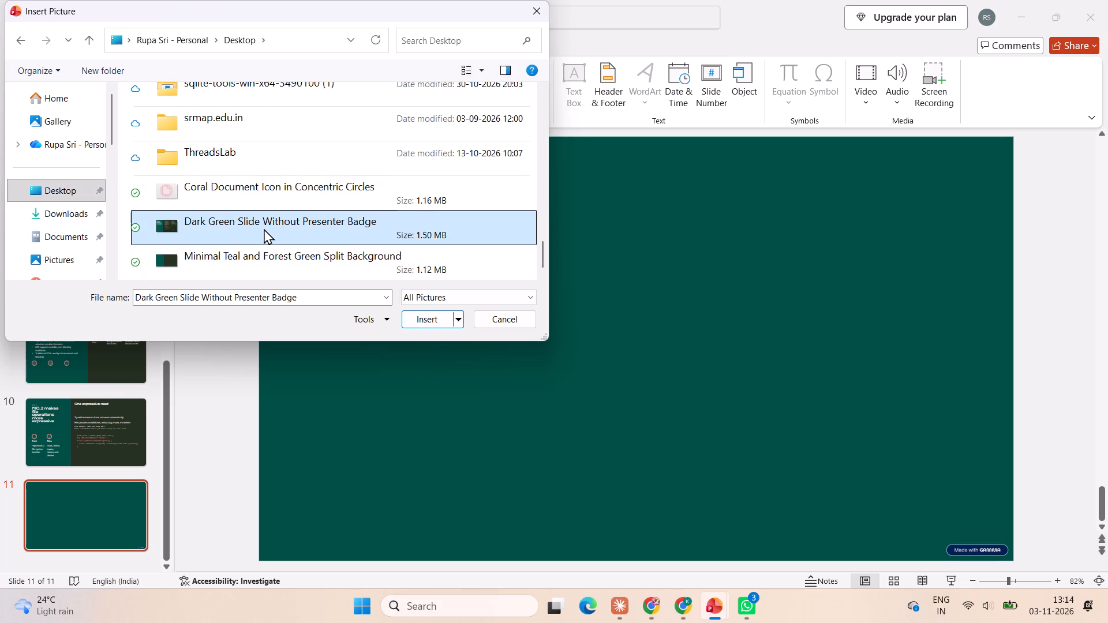
pyautogui.doubleClick(436, 316)
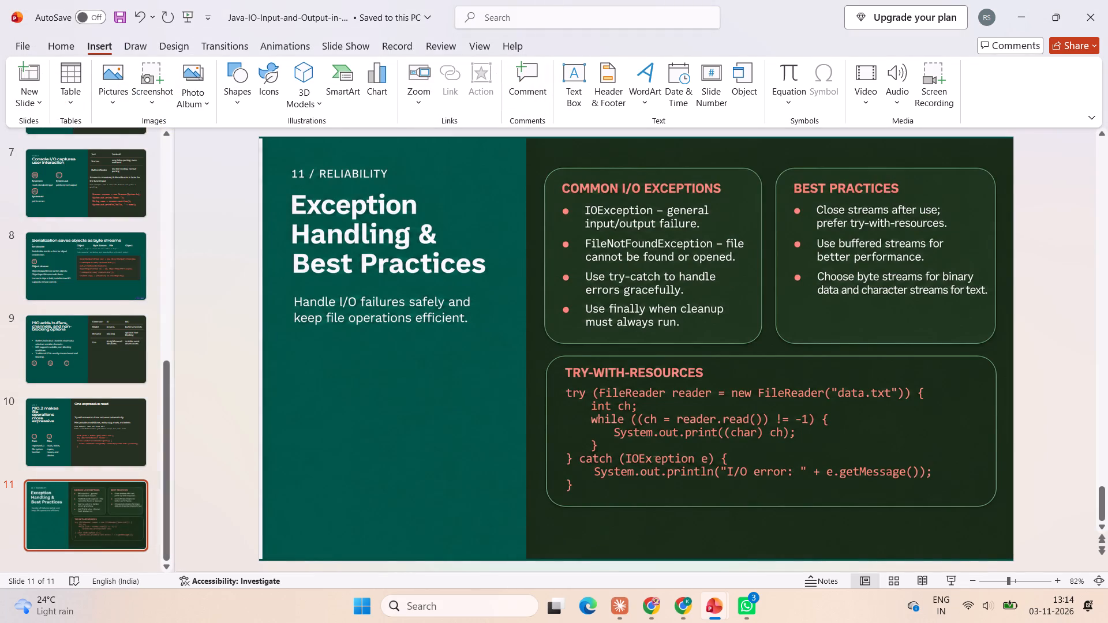
# Review the Java I/O slides, going back from slide 10 to the opening slides and forward again to slide 11, comparing their layout and style.
pyautogui.click(128, 445)
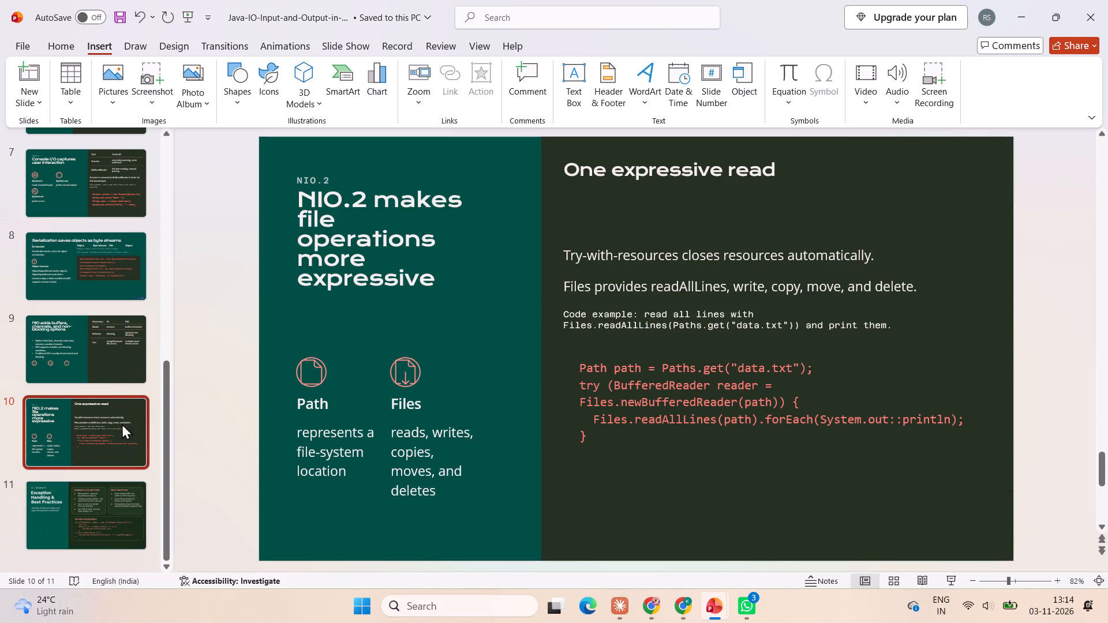
pyautogui.click(112, 362)
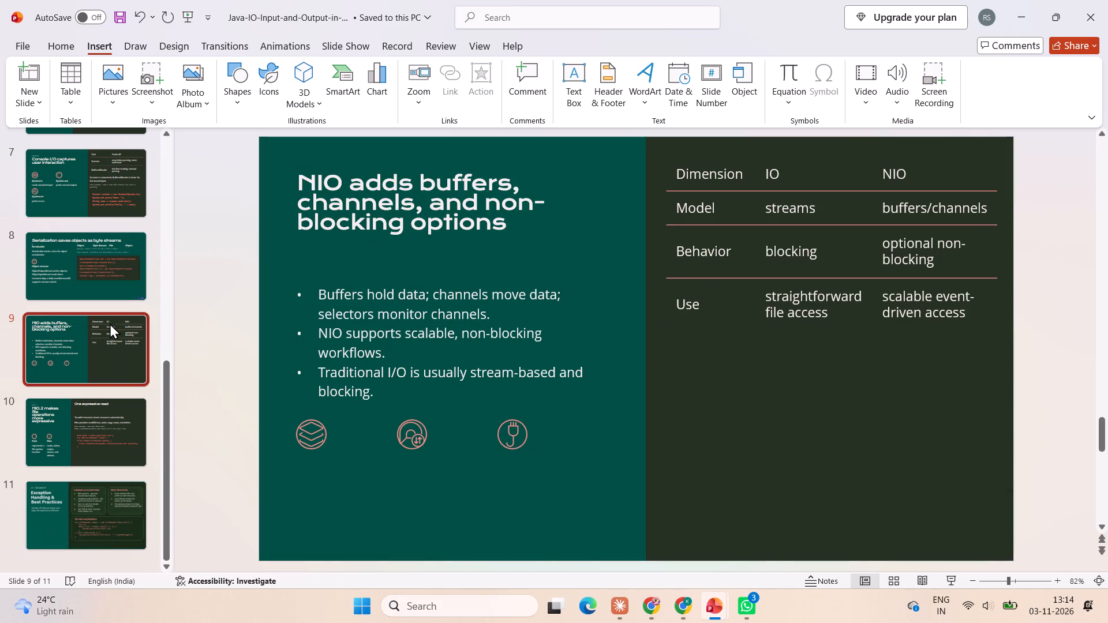
pyautogui.click(104, 291)
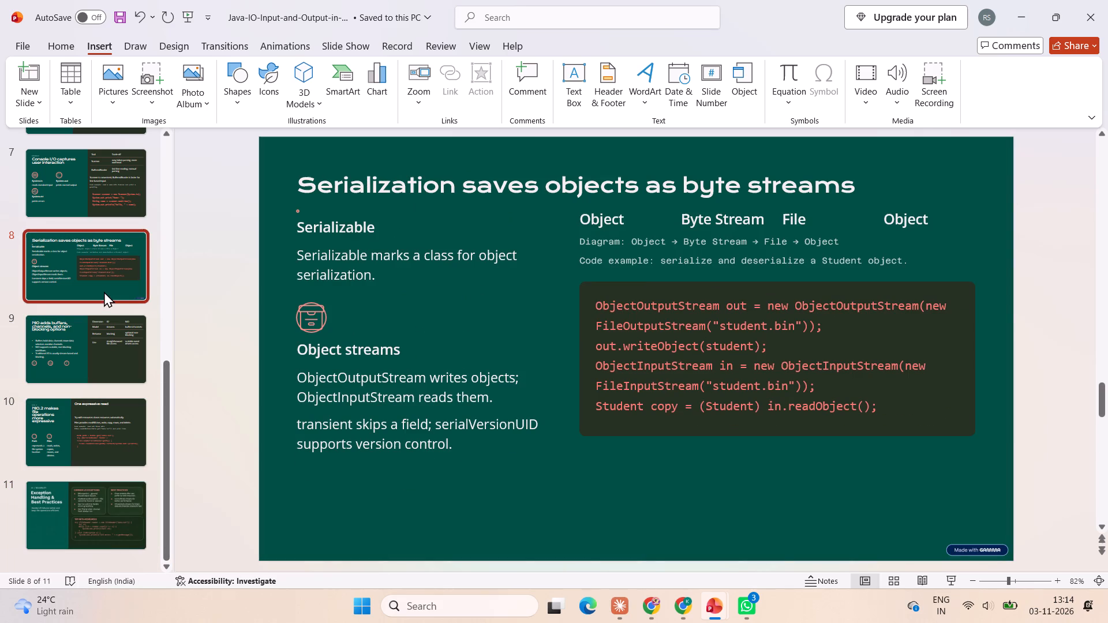
pyautogui.click(128, 184)
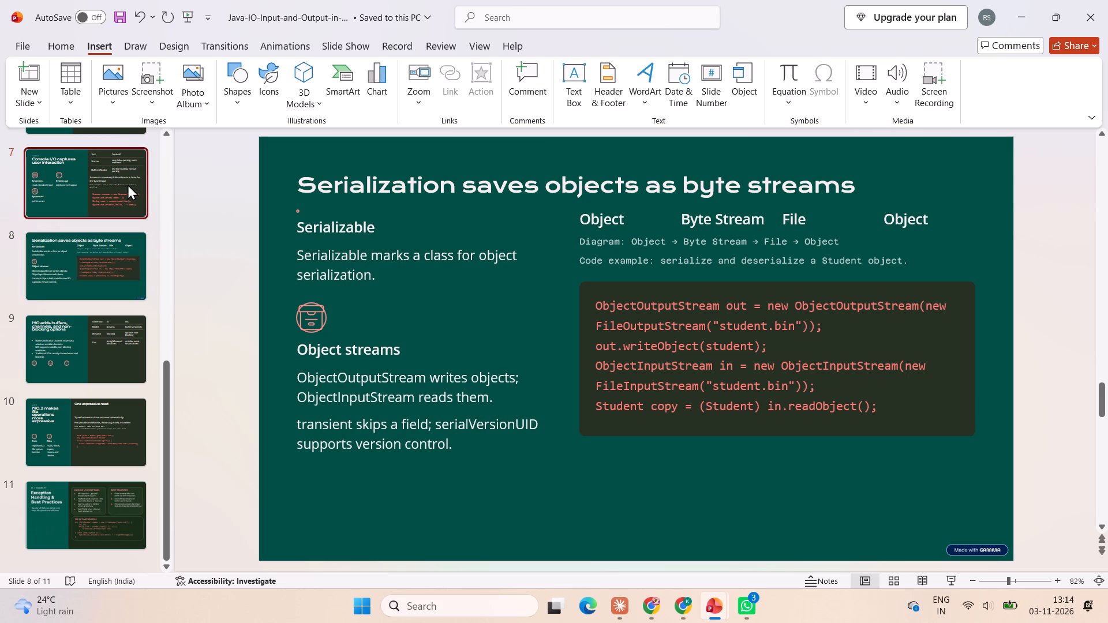
pyautogui.scroll(3, 107, 267)
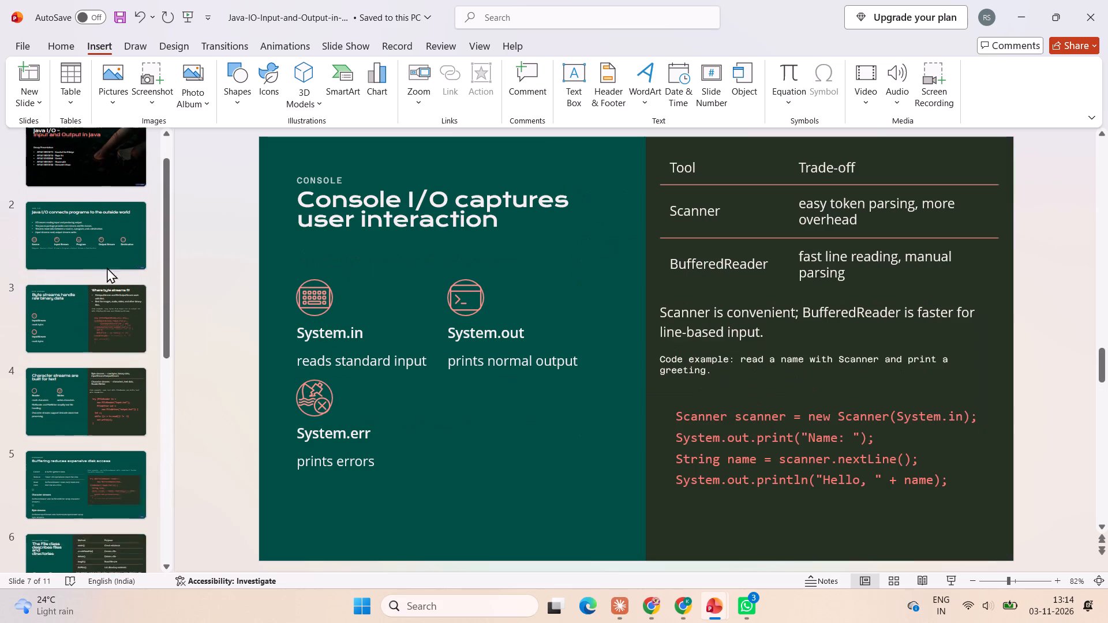
pyautogui.click(91, 287)
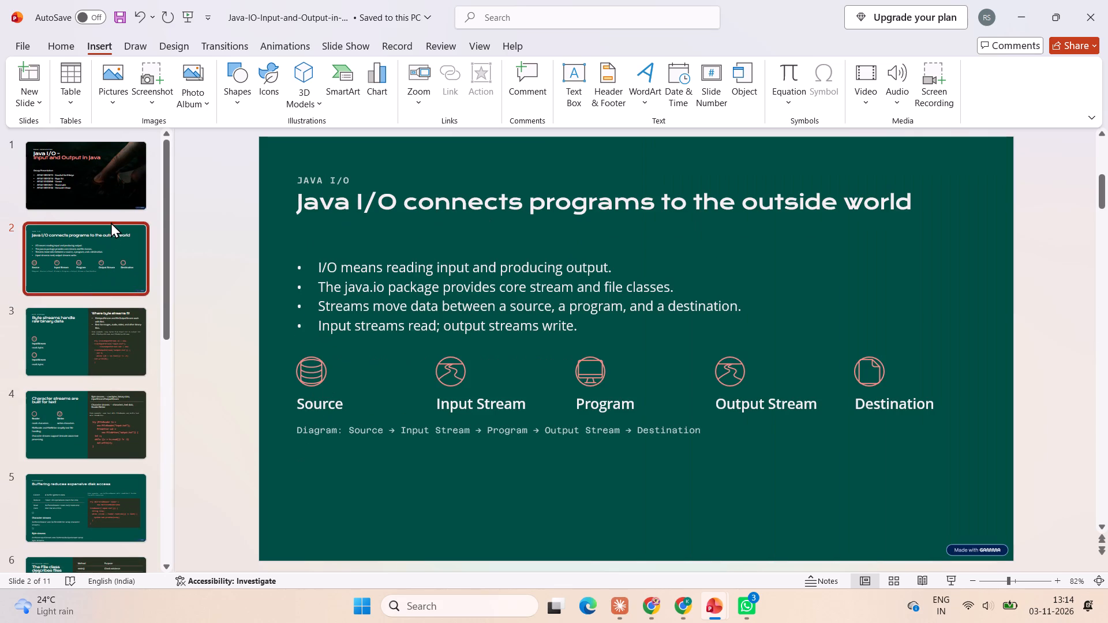
pyautogui.click(111, 222)
pyautogui.click(103, 378)
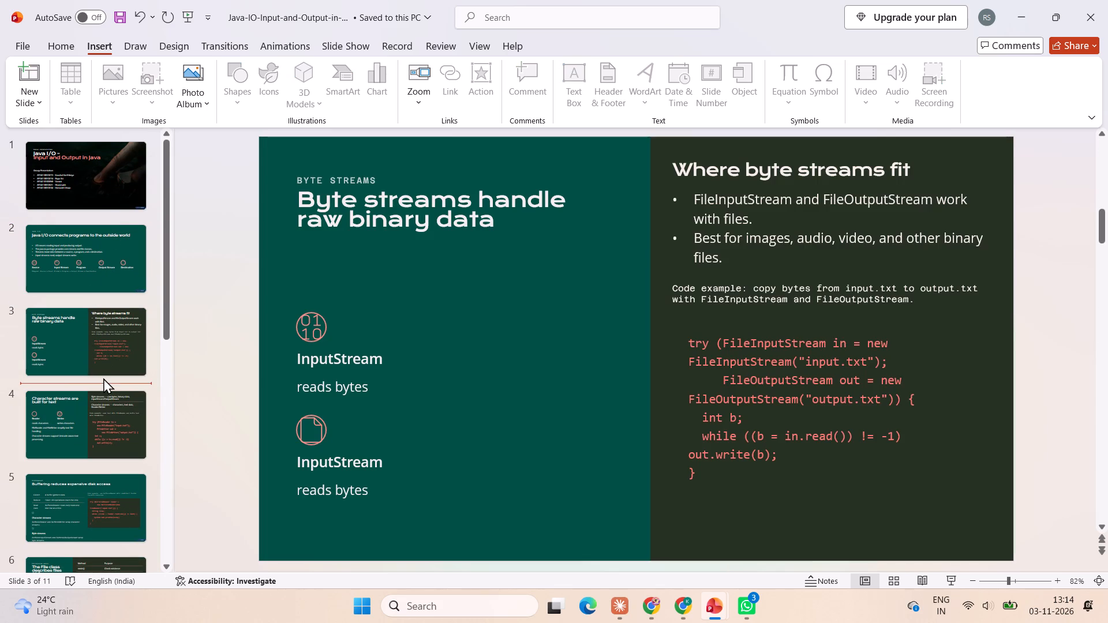
pyautogui.click(115, 293)
pyautogui.click(110, 402)
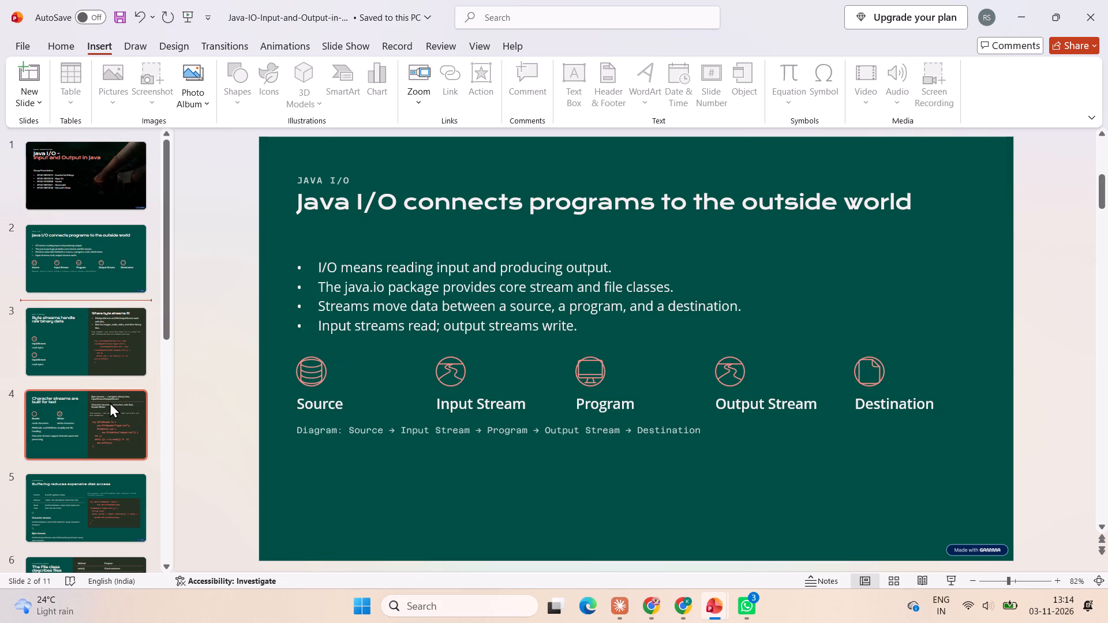
pyautogui.scroll(-1, 110, 402)
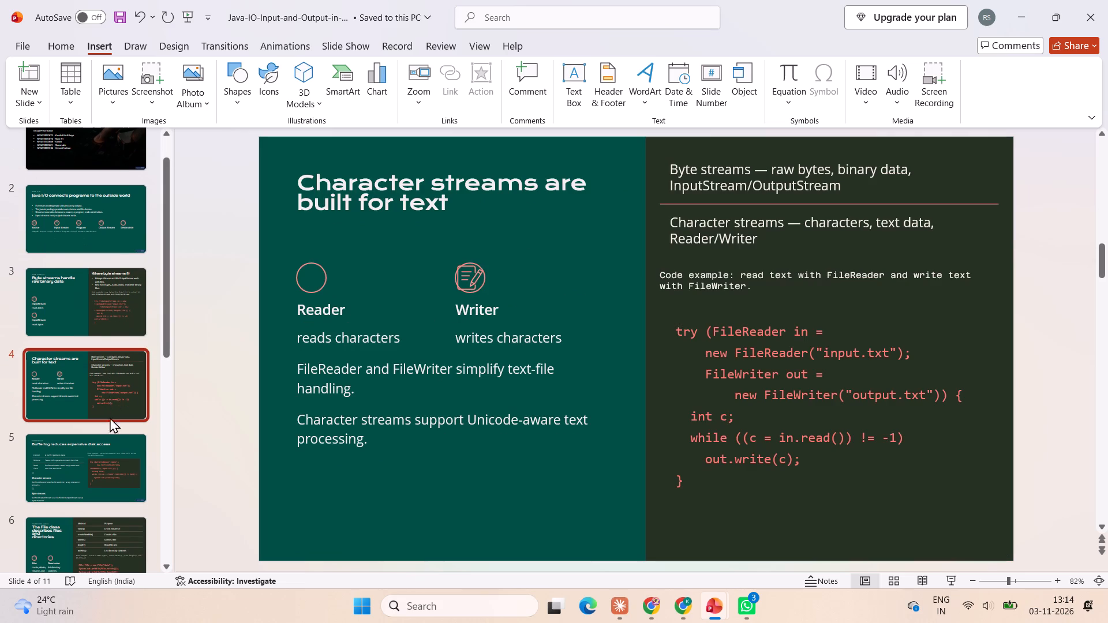
pyautogui.click(110, 468)
pyautogui.scroll(-2, 110, 468)
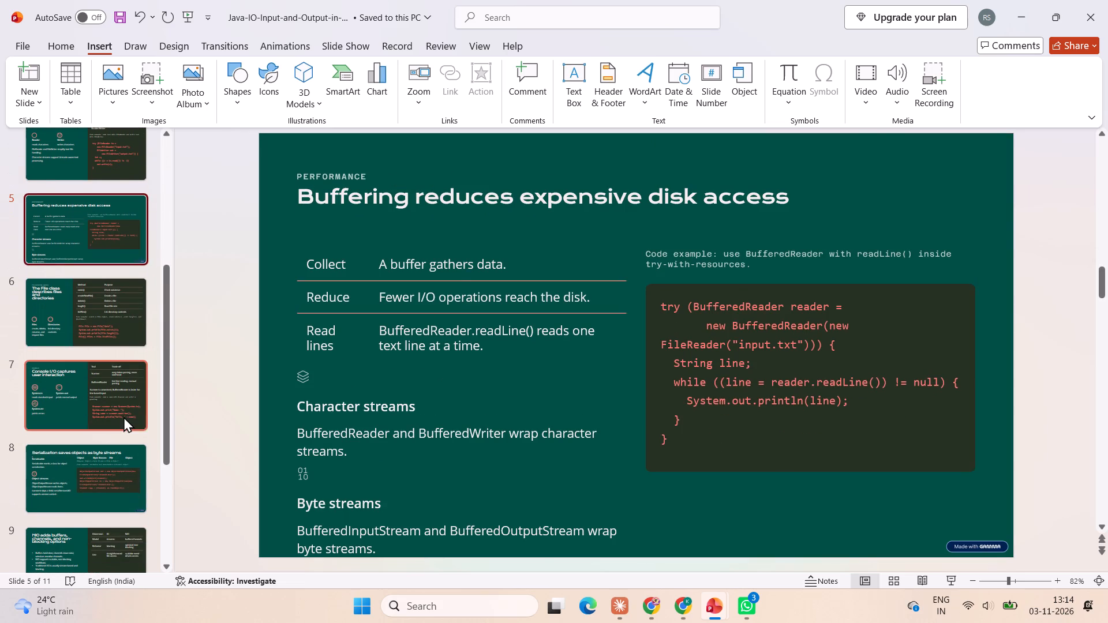
pyautogui.click(123, 416)
pyautogui.click(106, 506)
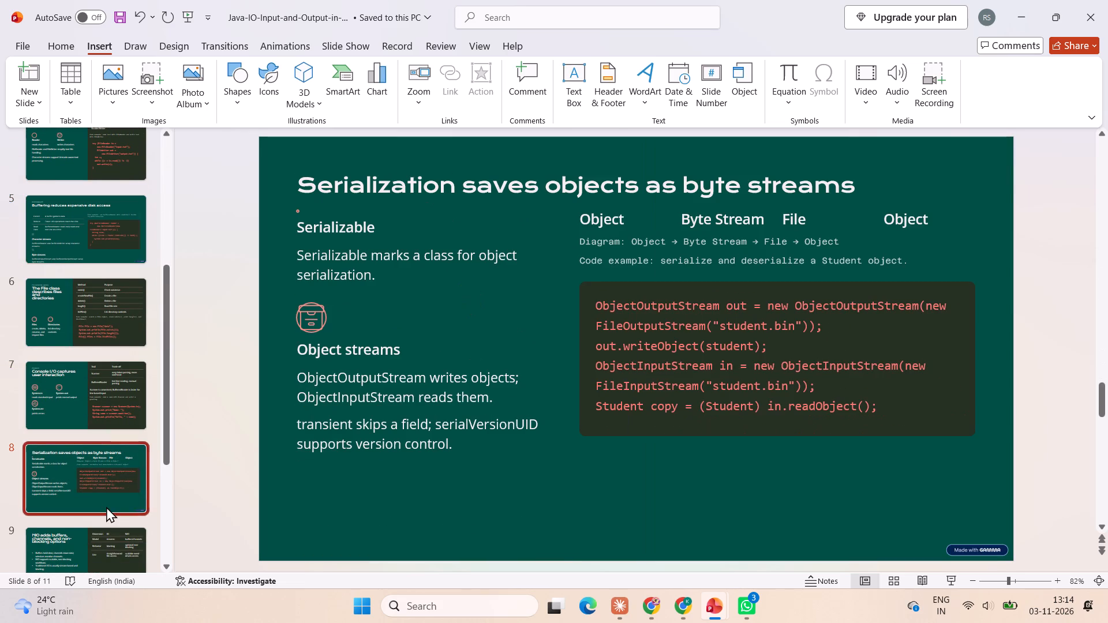
pyautogui.scroll(-3, 106, 506)
pyautogui.click(106, 457)
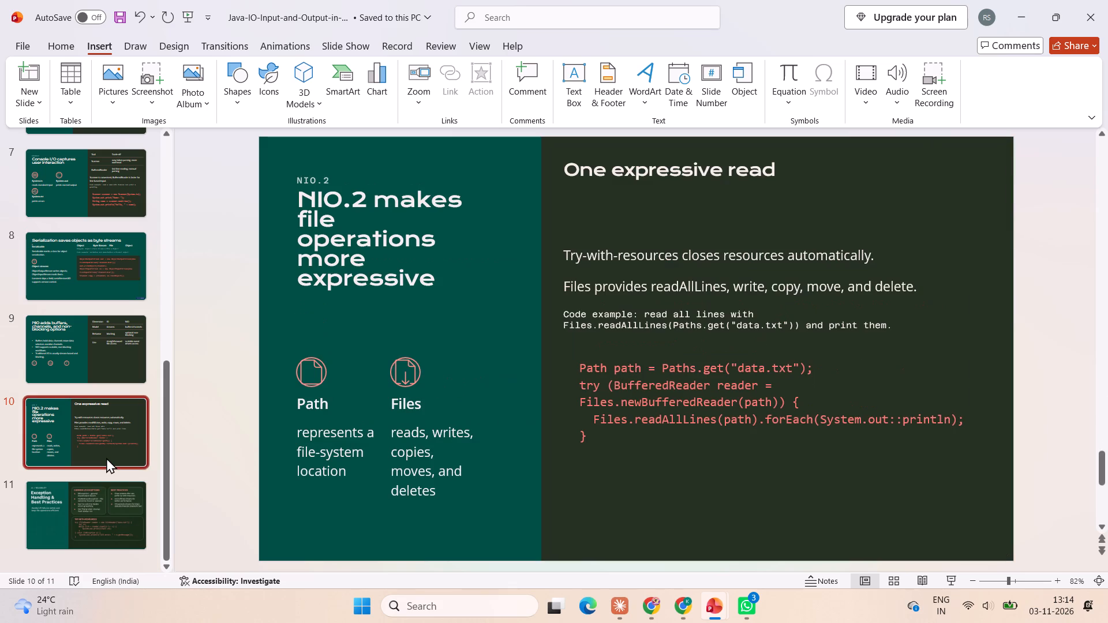
pyautogui.click(106, 526)
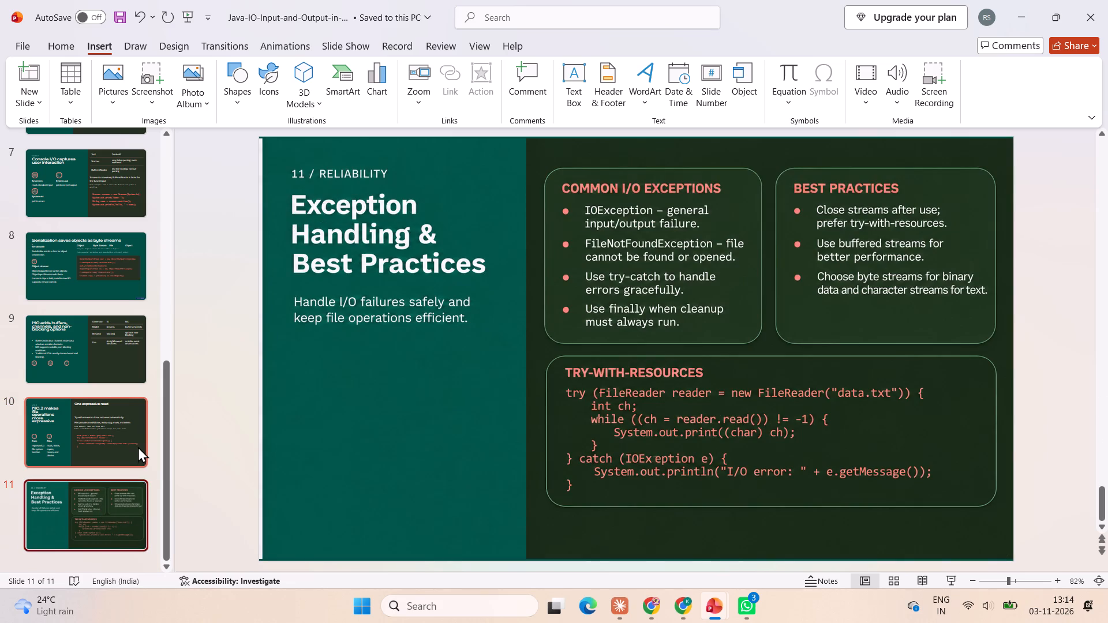
# Check slides 10 back through 7 once more, and look over the thumbnails of the whole deck.
pyautogui.click(127, 402)
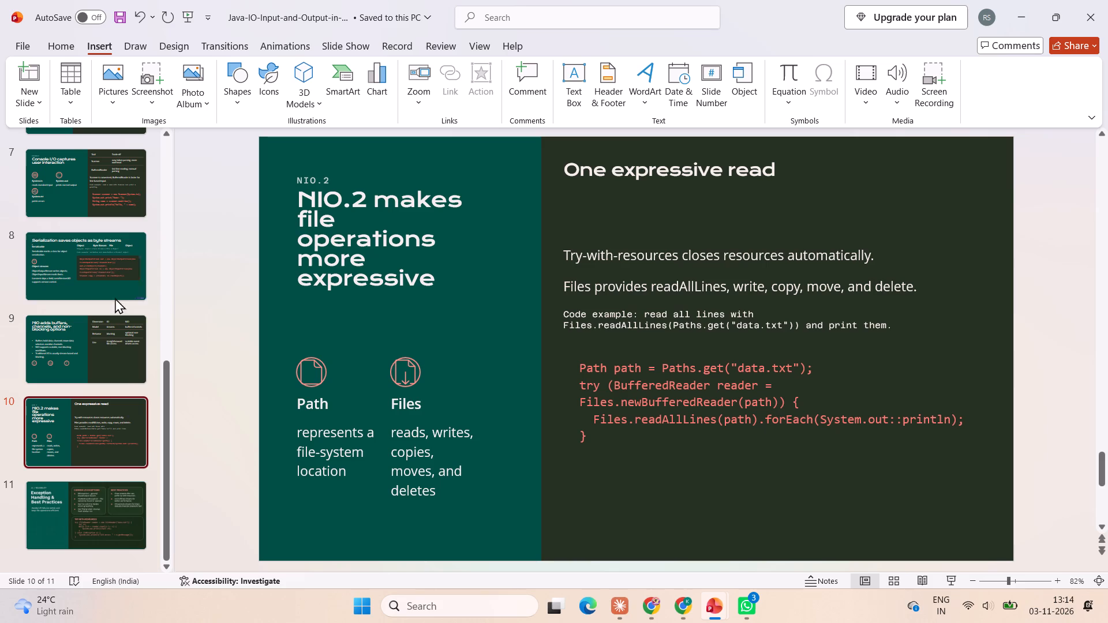
pyautogui.click(108, 340)
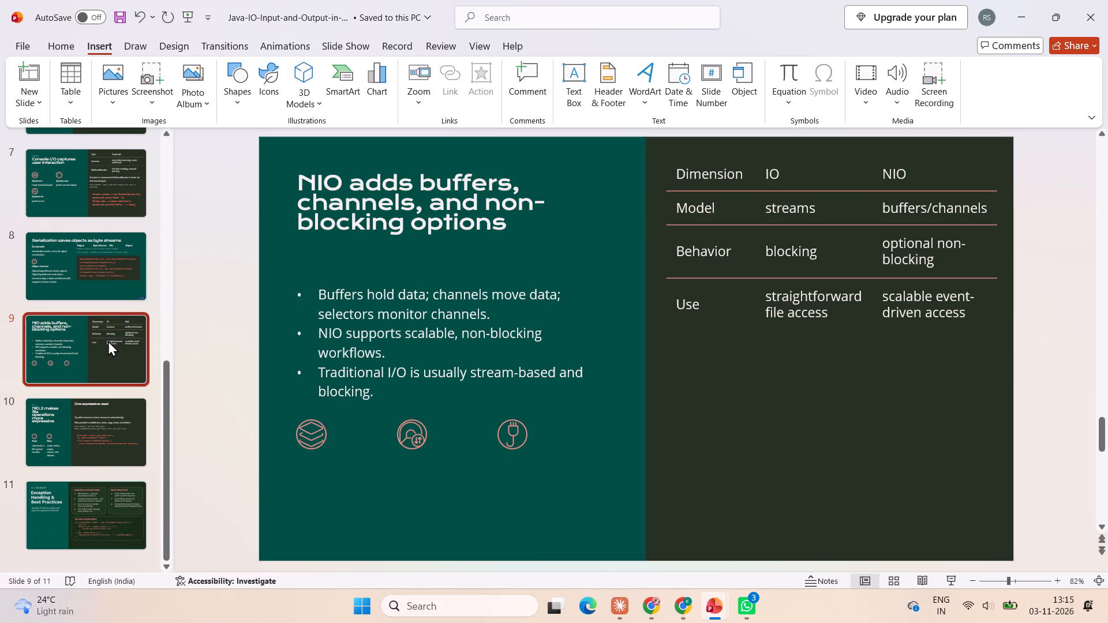
pyautogui.click(98, 272)
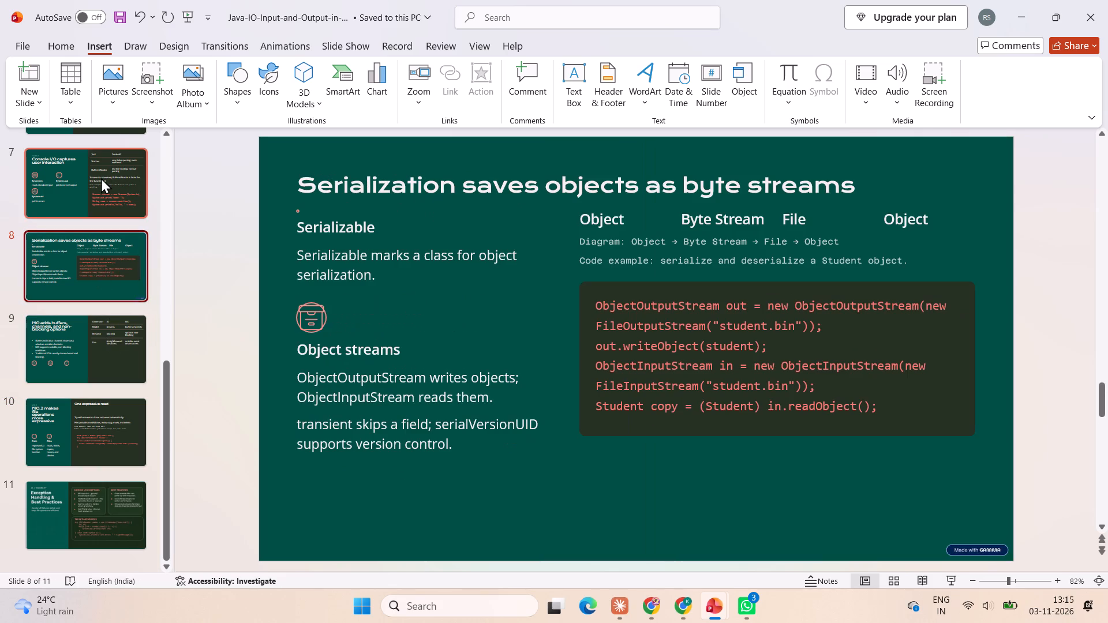
pyautogui.click(101, 178)
pyautogui.scroll(2, 101, 178)
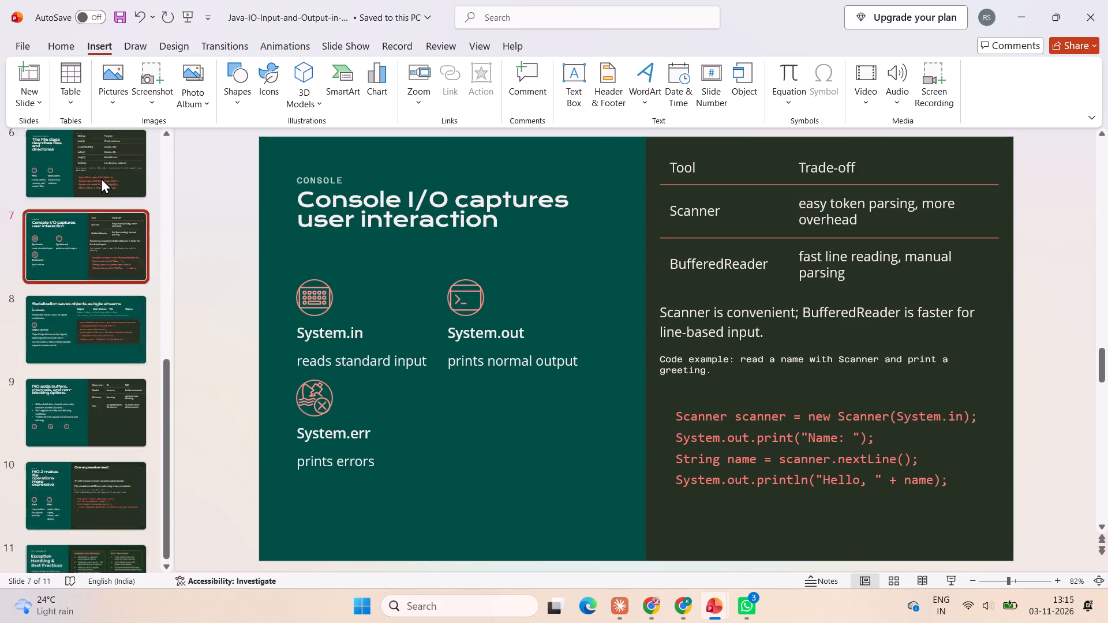
pyautogui.scroll(6, 101, 178)
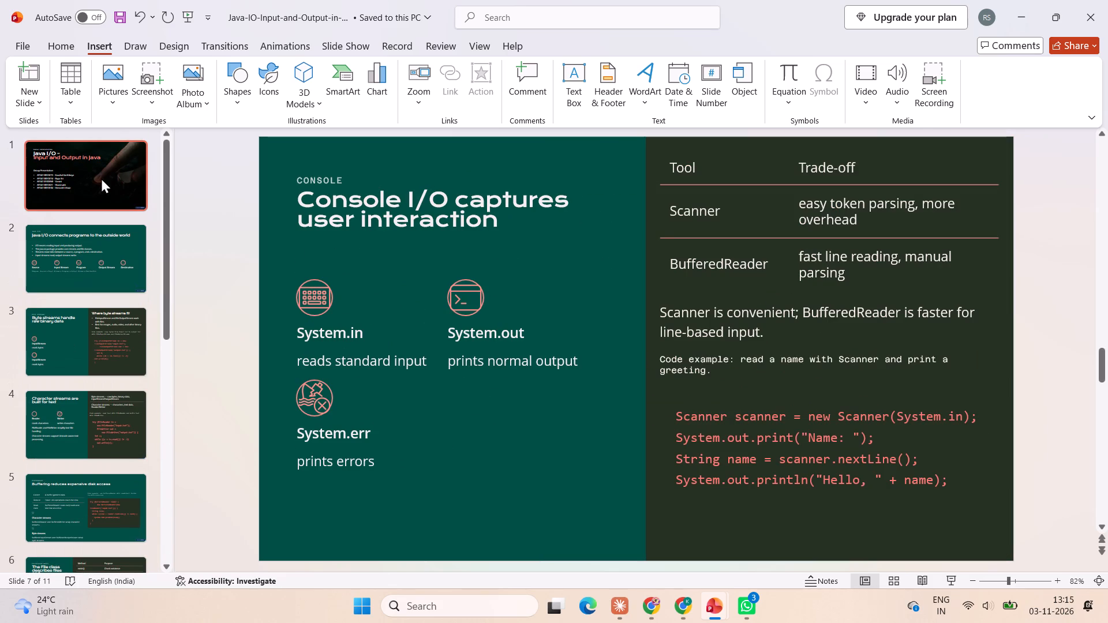
pyautogui.scroll(-18, 101, 303)
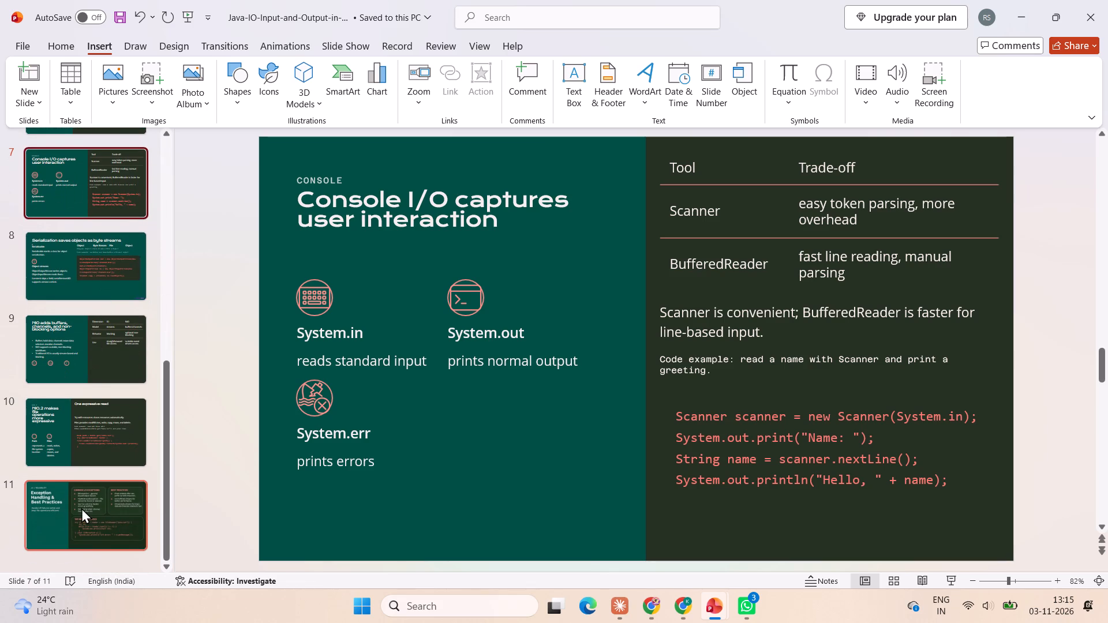
pyautogui.scroll(-4, 81, 508)
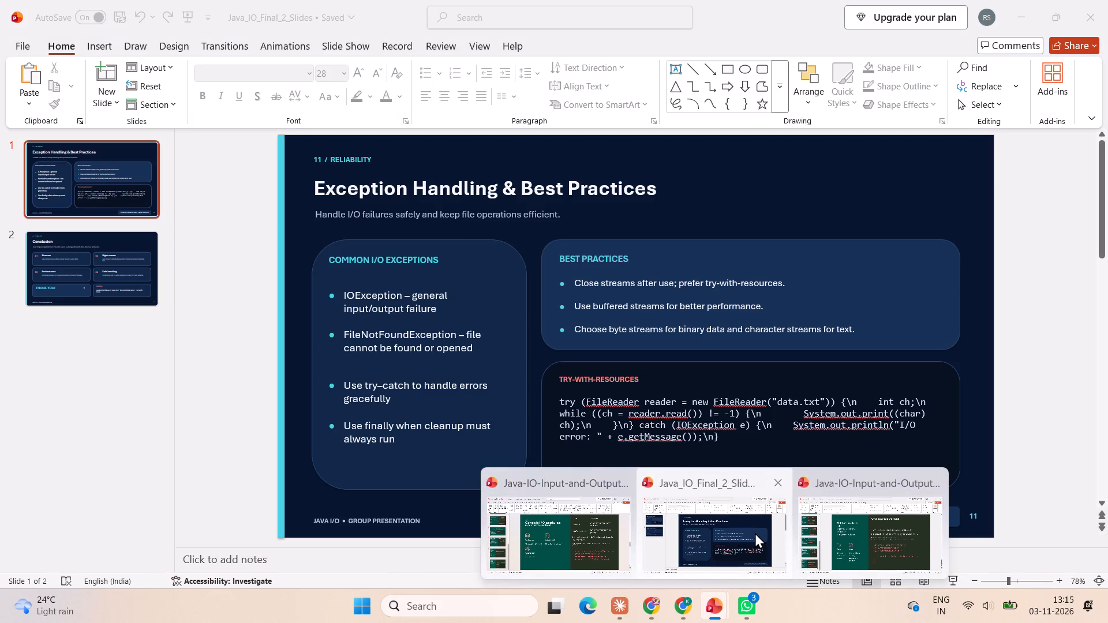
# Switch to the Java_IO_Final_2_Slides presentation and take a screenshot of the whole Conclusion slide.
pyautogui.click(755, 532)
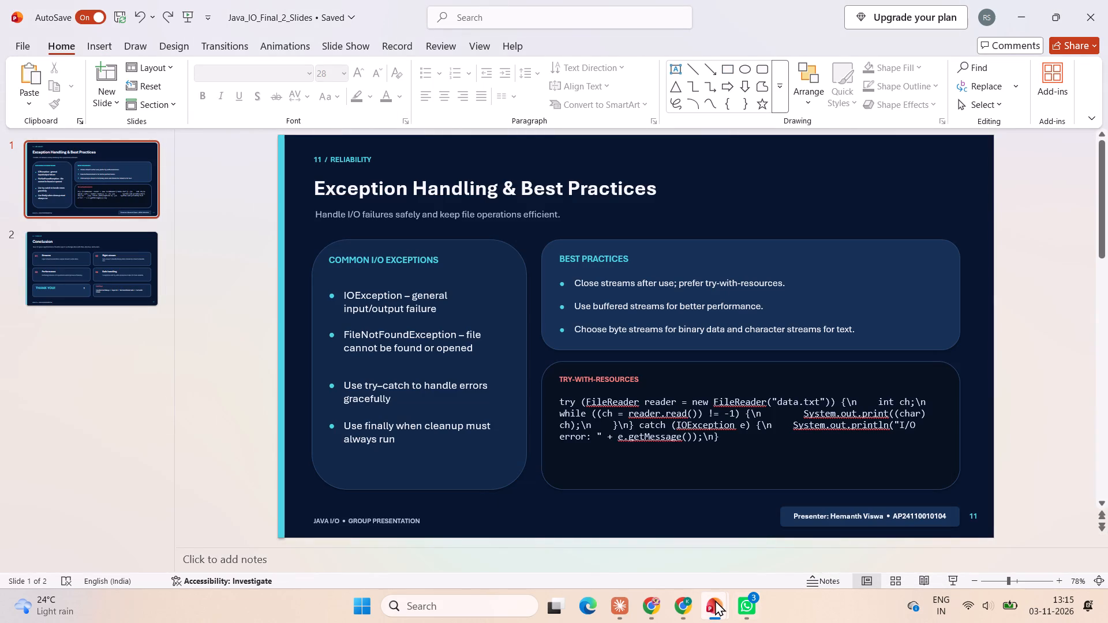
pyautogui.click(762, 550)
pyautogui.click(111, 282)
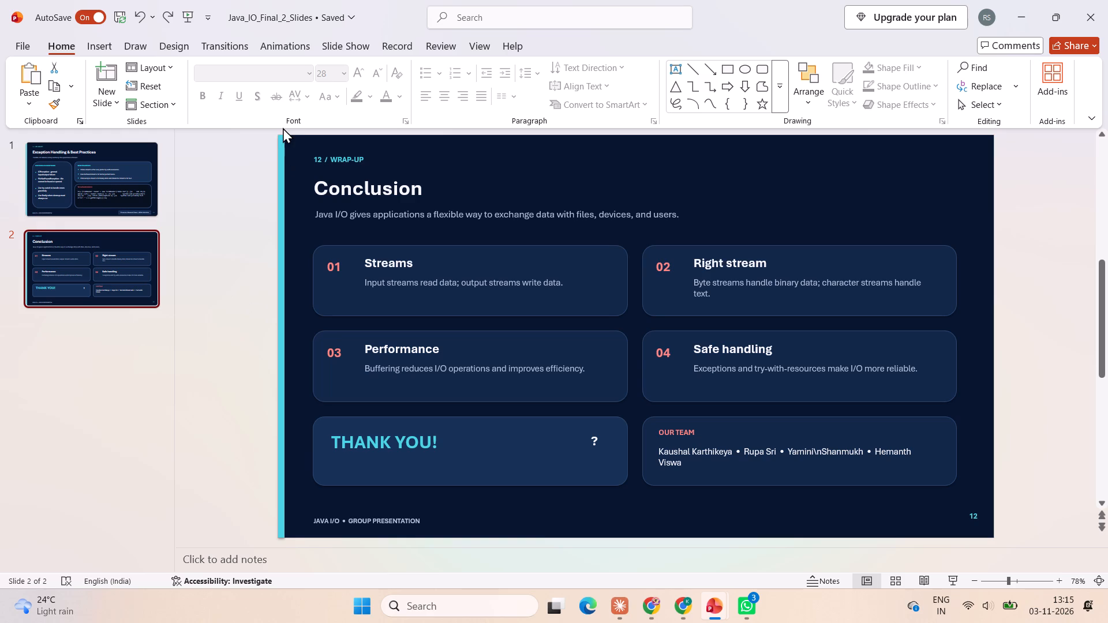
pyautogui.press('Print')
pyautogui.moveTo(283, 136); pyautogui.dragTo(356, 132)
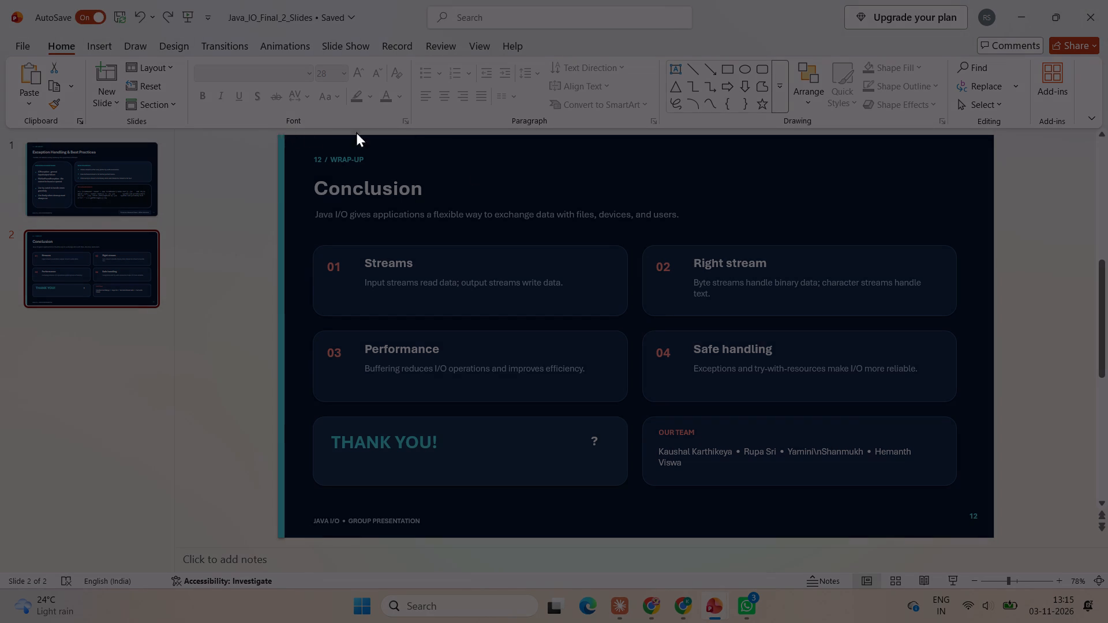
pyautogui.moveTo(356, 132); pyautogui.dragTo(744, 488)
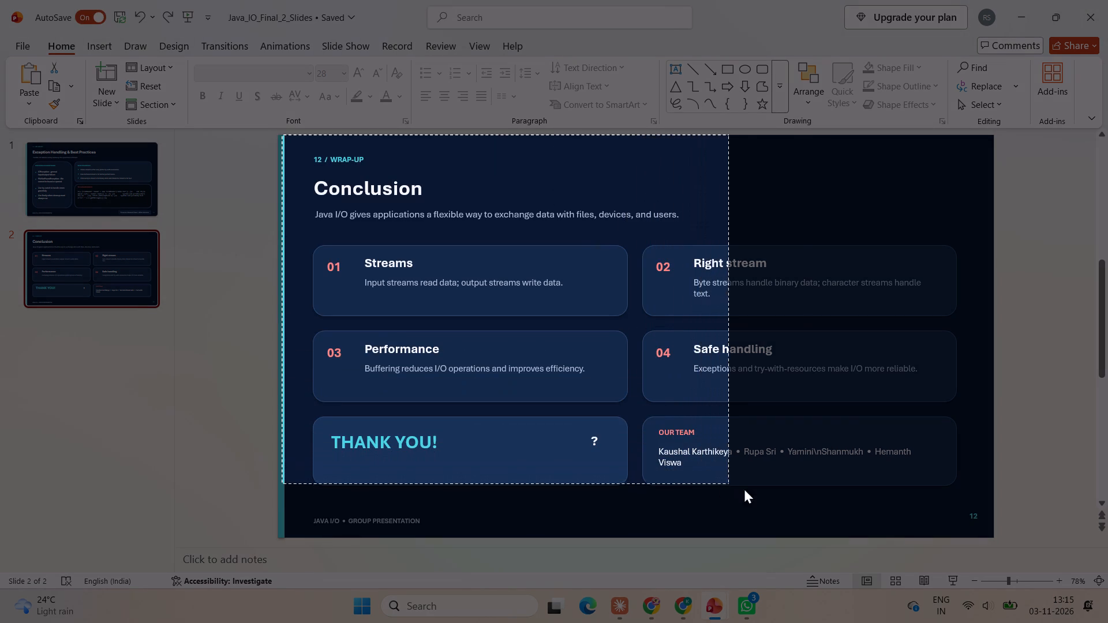
pyautogui.moveTo(744, 488); pyautogui.dragTo(1012, 539)
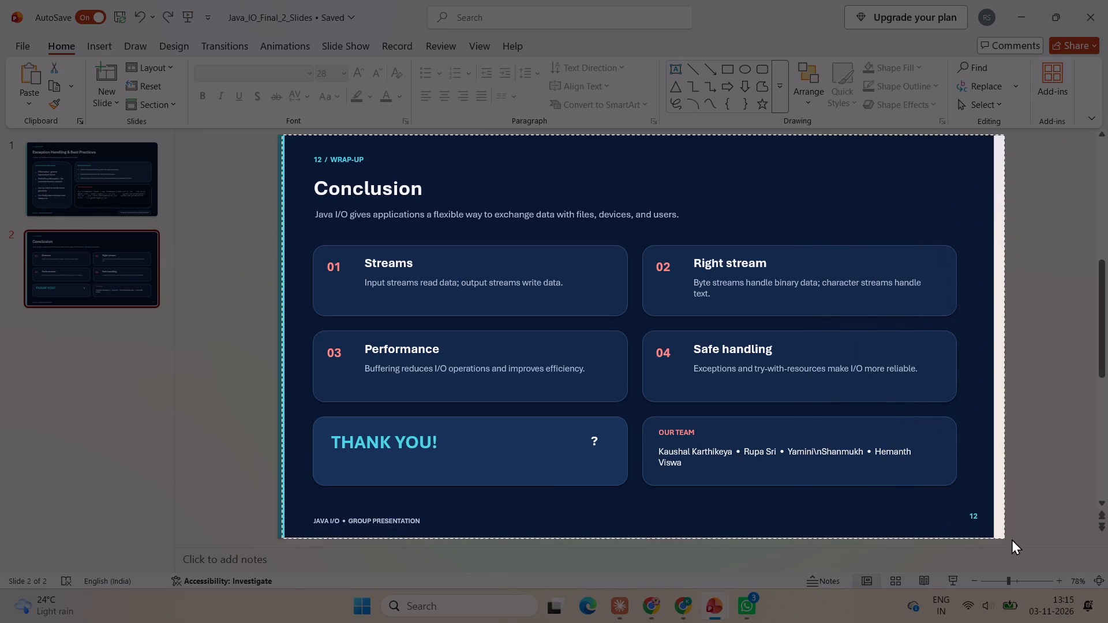
pyautogui.moveTo(1012, 539); pyautogui.dragTo(1013, 538)
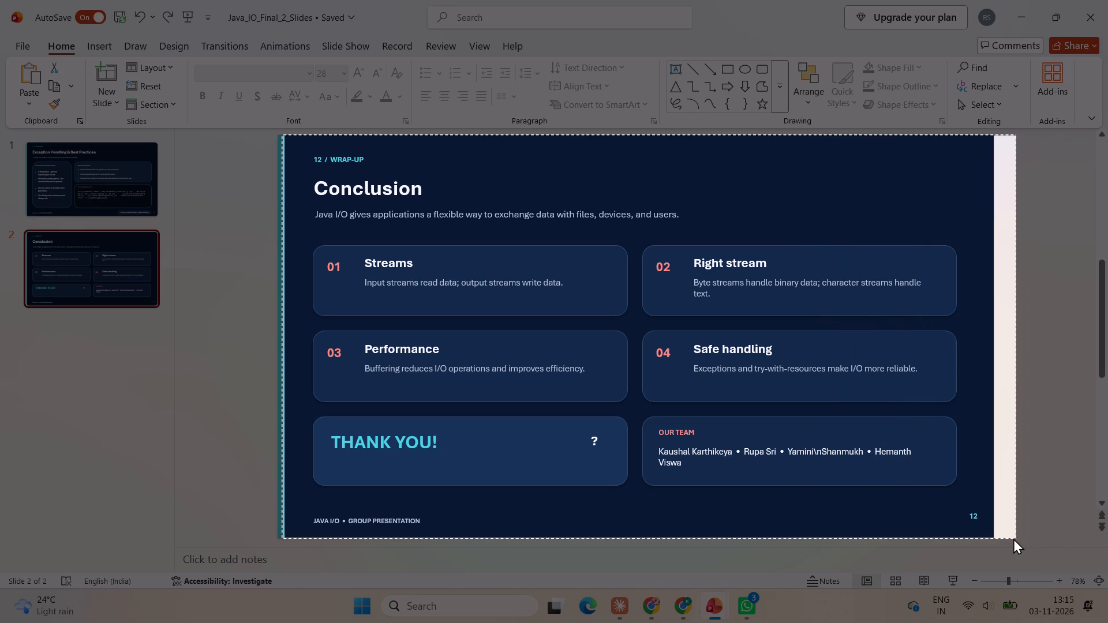
pyautogui.moveTo(1013, 538); pyautogui.dragTo(993, 539)
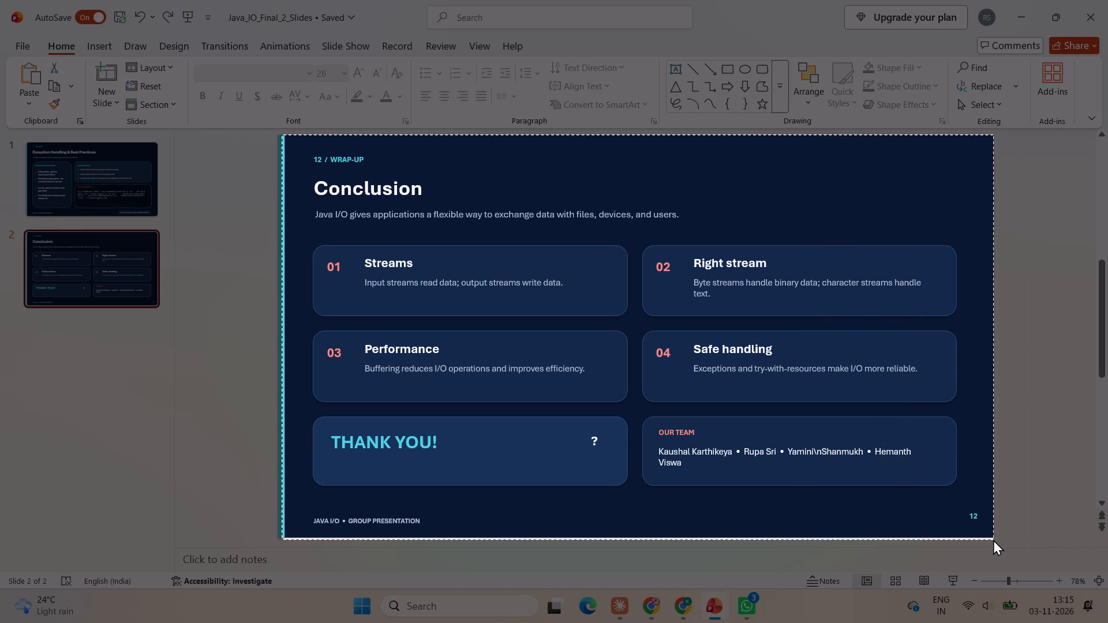
pyautogui.moveTo(993, 539); pyautogui.dragTo(993, 535)
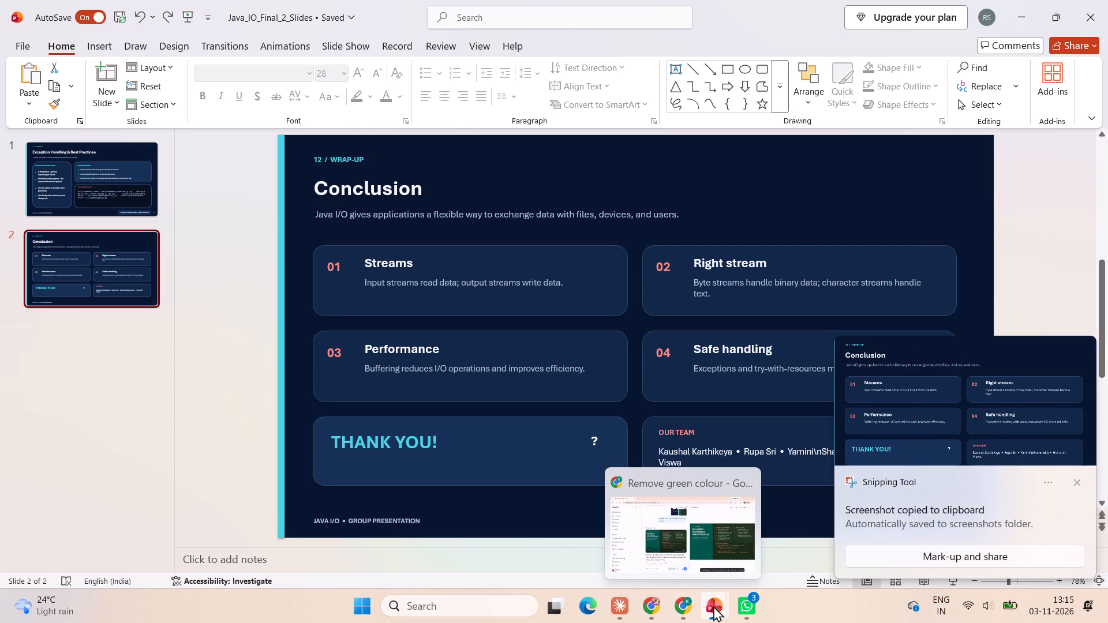
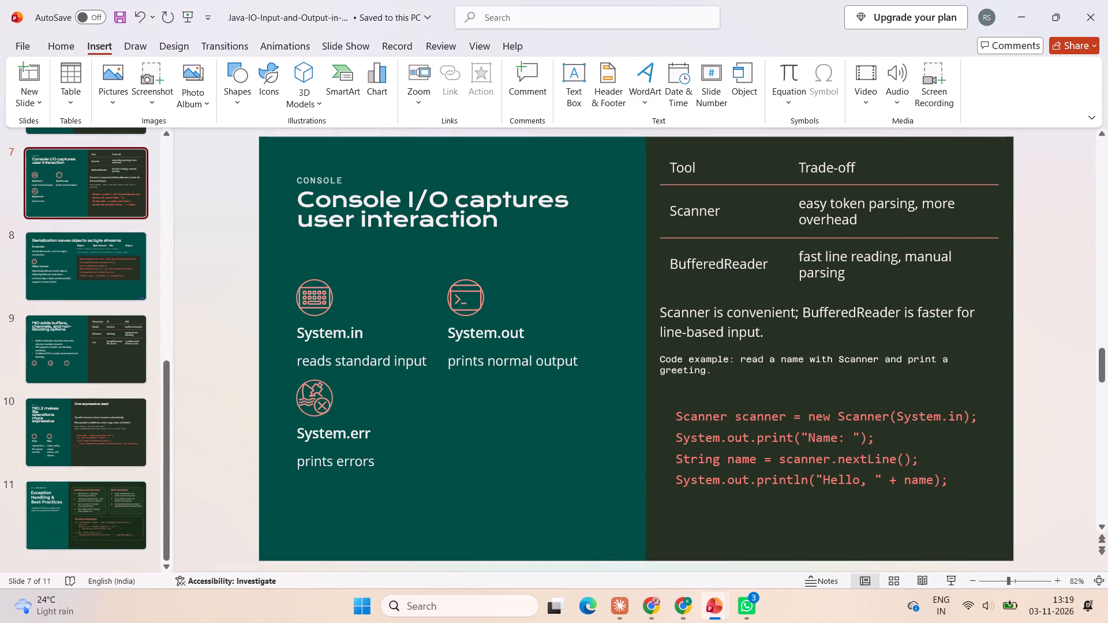
pyautogui.scroll(20, 544, 325)
pyautogui.scroll(20, 544, 325)
pyautogui.scroll(13, 544, 325)
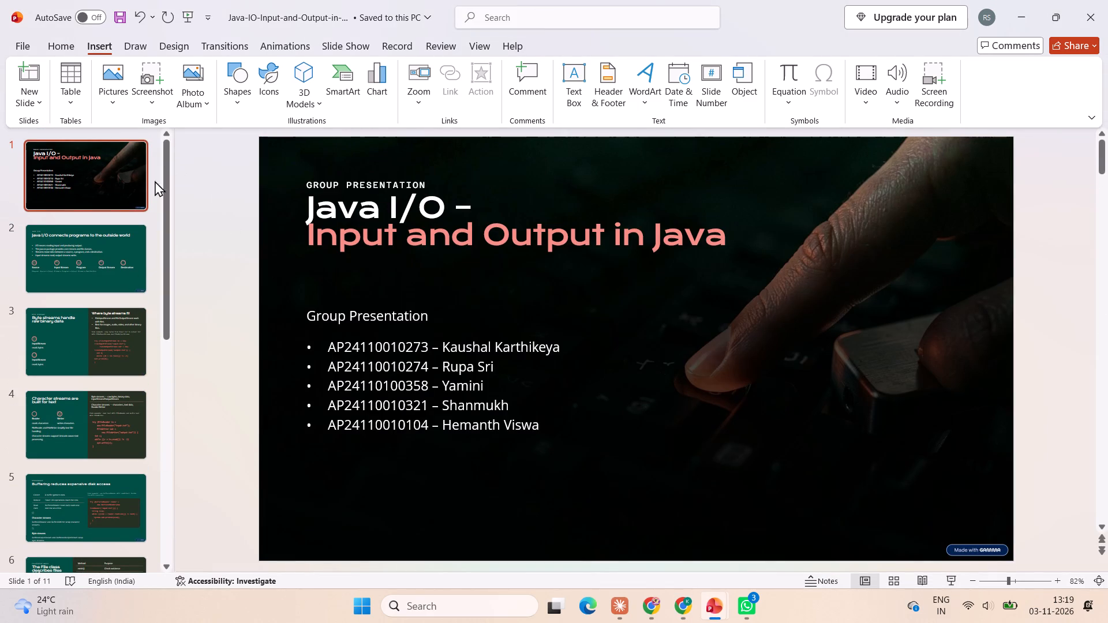
pyautogui.click(123, 256)
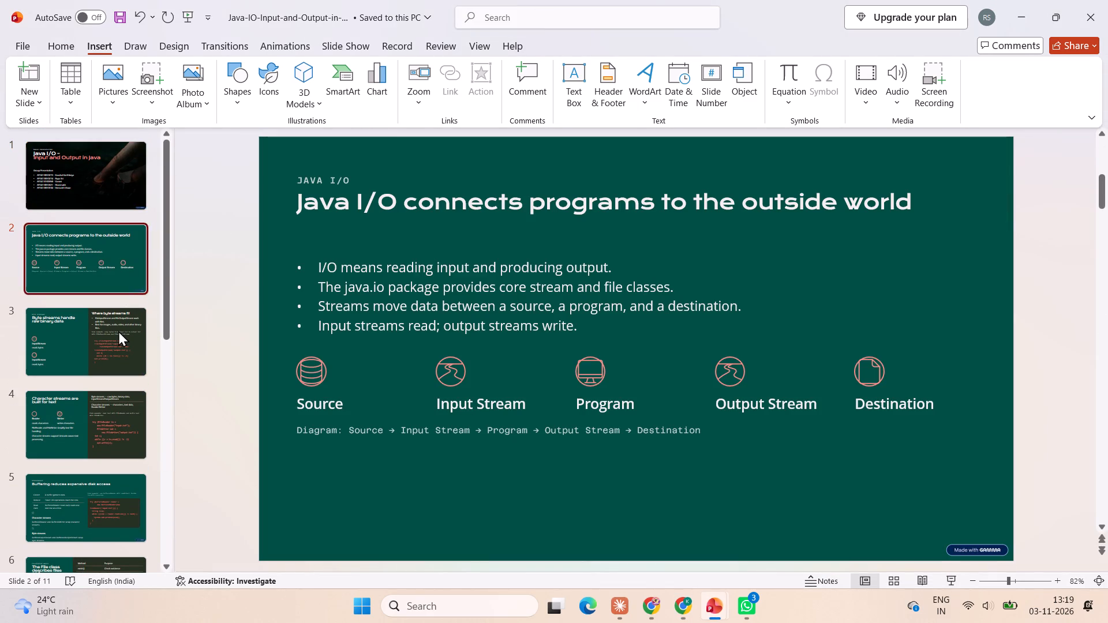
pyautogui.click(118, 331)
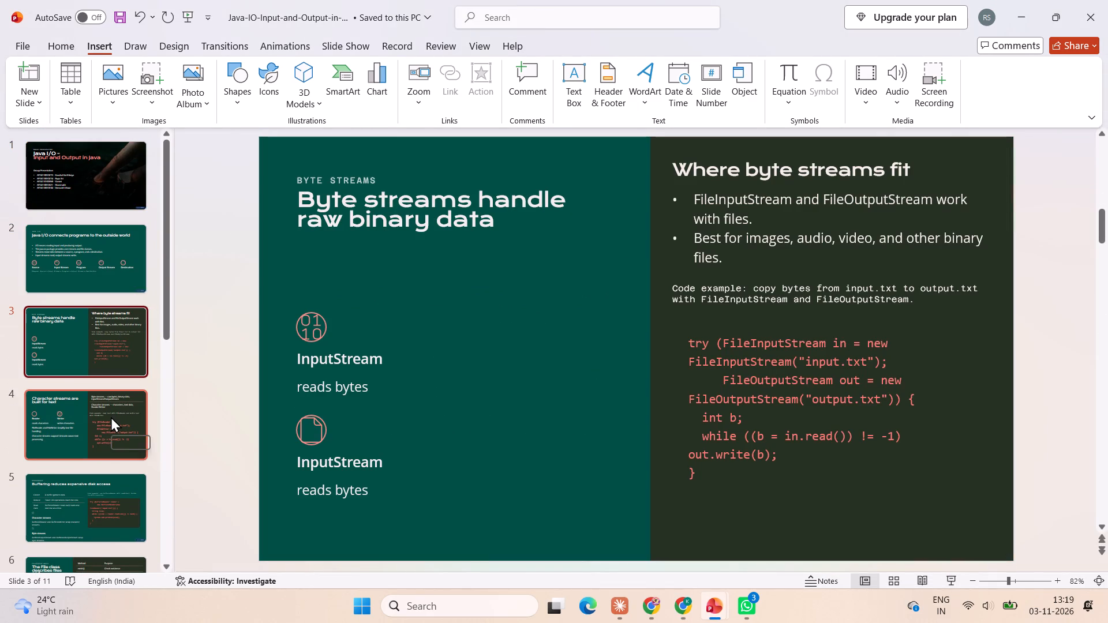
pyautogui.click(111, 416)
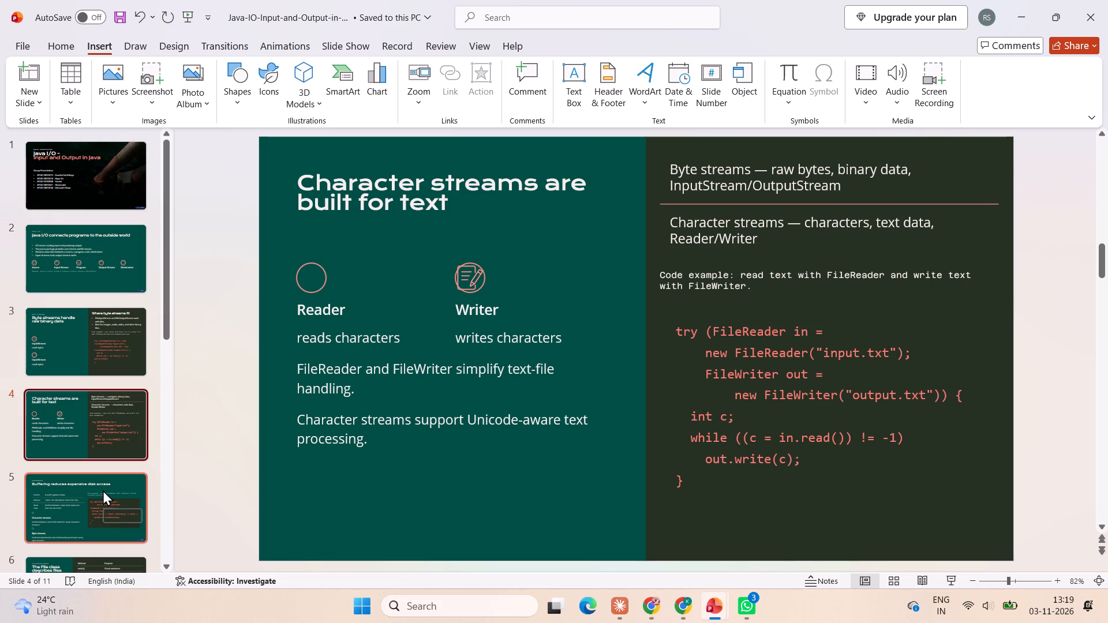
pyautogui.click(103, 490)
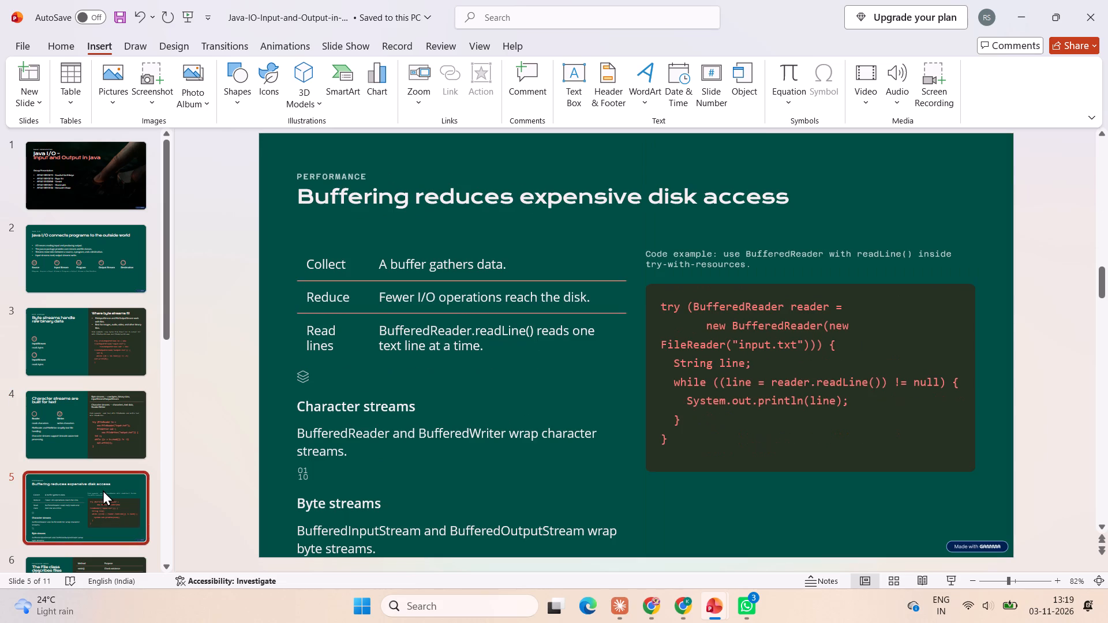
pyautogui.click(106, 523)
pyautogui.click(108, 547)
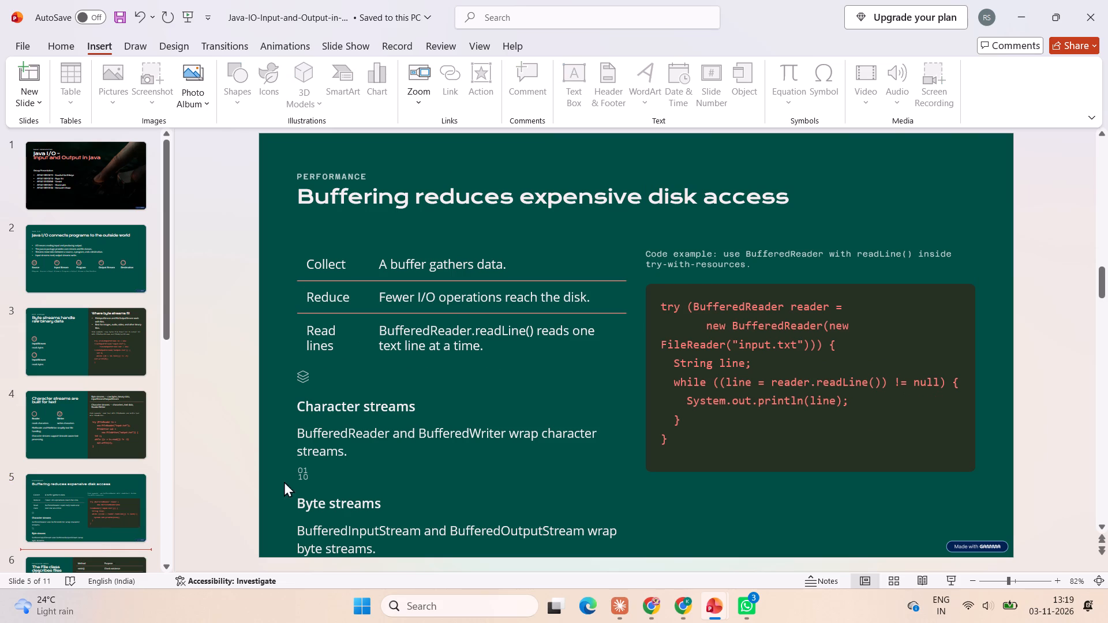
pyautogui.click(983, 543)
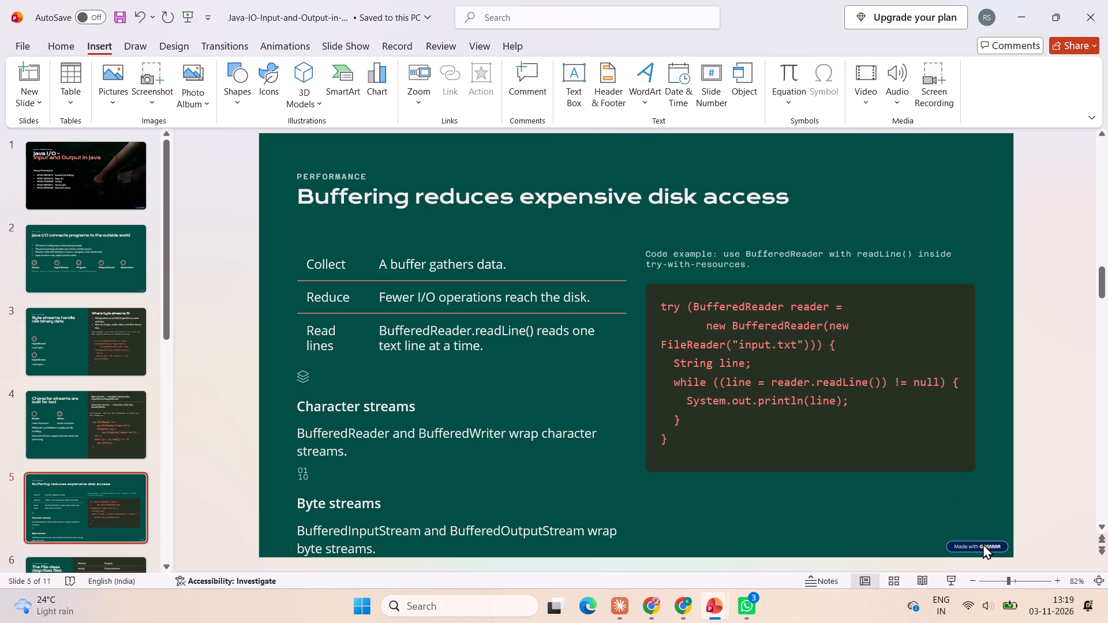
pyautogui.click(982, 538)
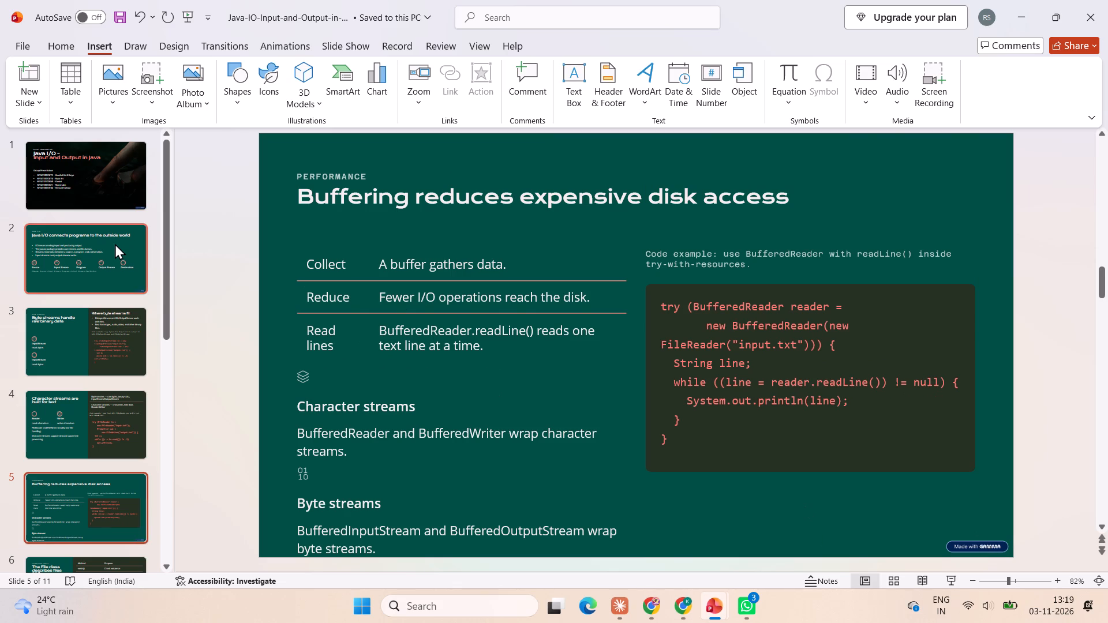
# Review the deck's slides again from the title slide through slide 11, Exception Handling & Best Practices, and return to the title slide.
pyautogui.click(115, 243)
pyautogui.click(99, 185)
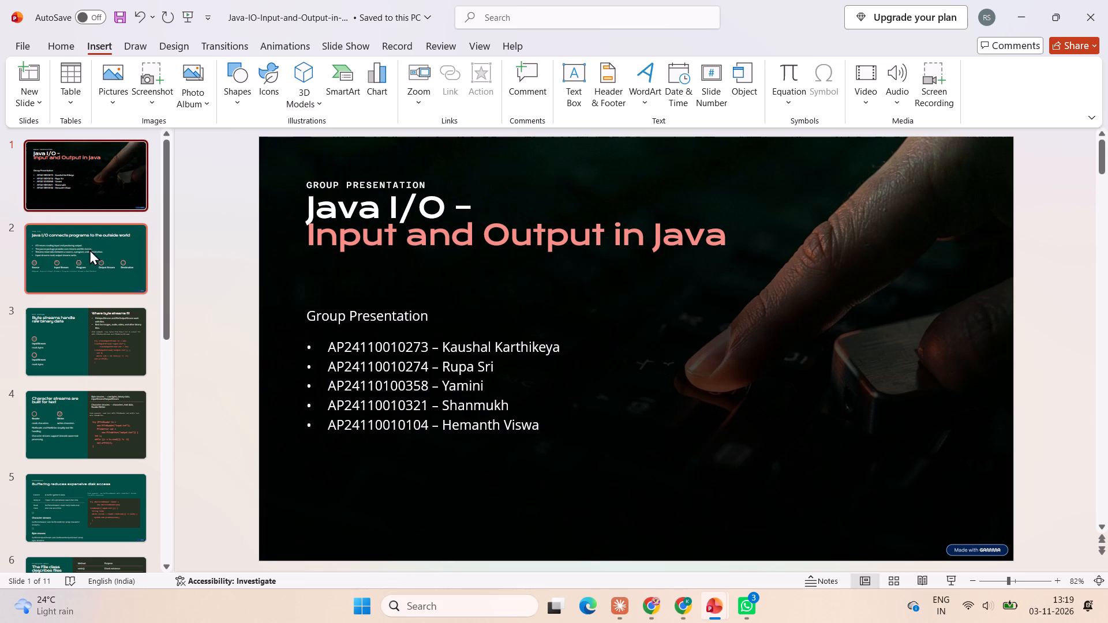
pyautogui.click(87, 314)
pyautogui.click(103, 254)
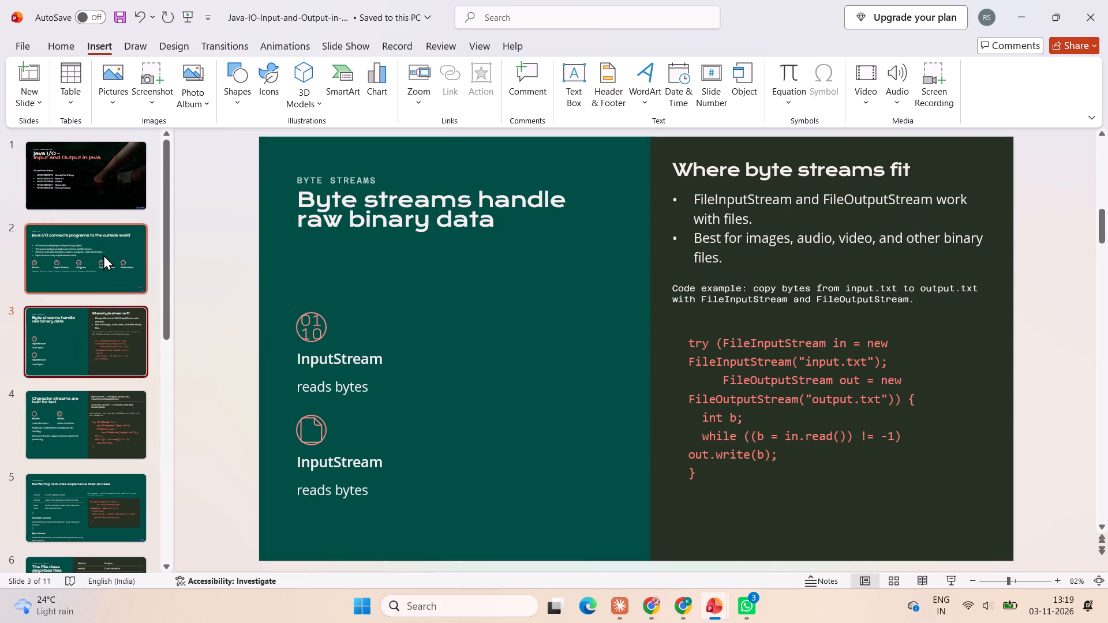
pyautogui.click(96, 333)
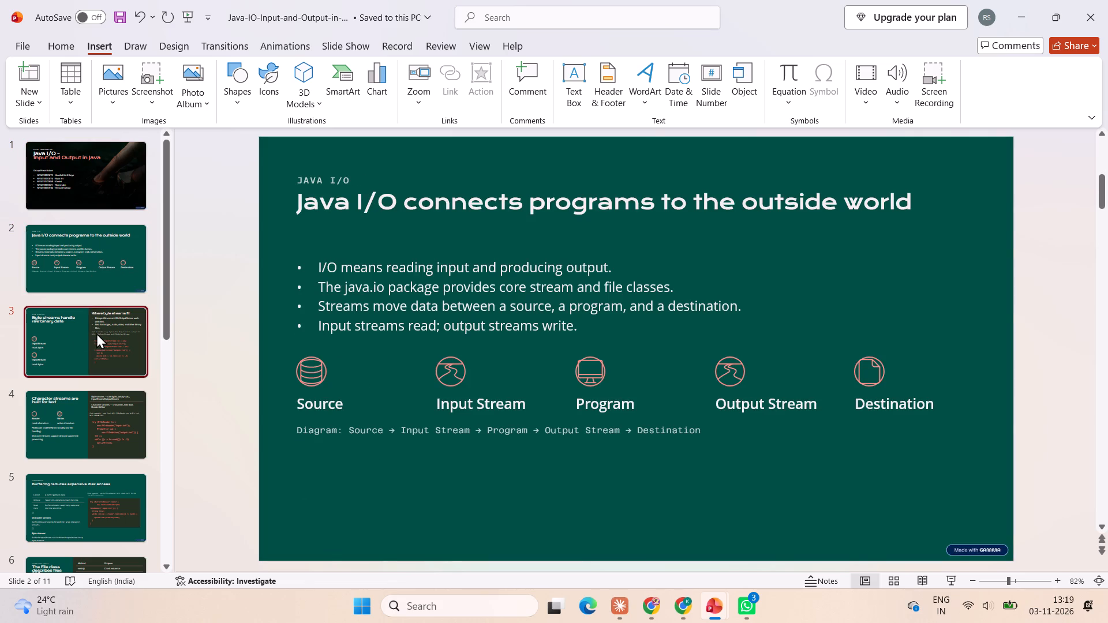
pyautogui.click(81, 407)
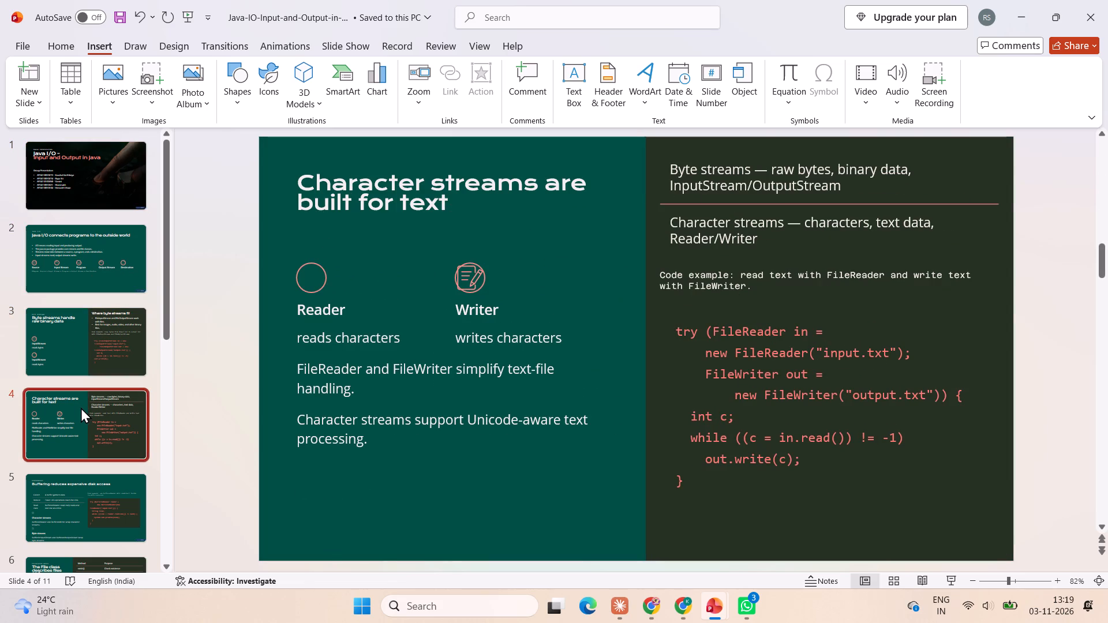
pyautogui.scroll(-2, 81, 407)
pyautogui.click(77, 424)
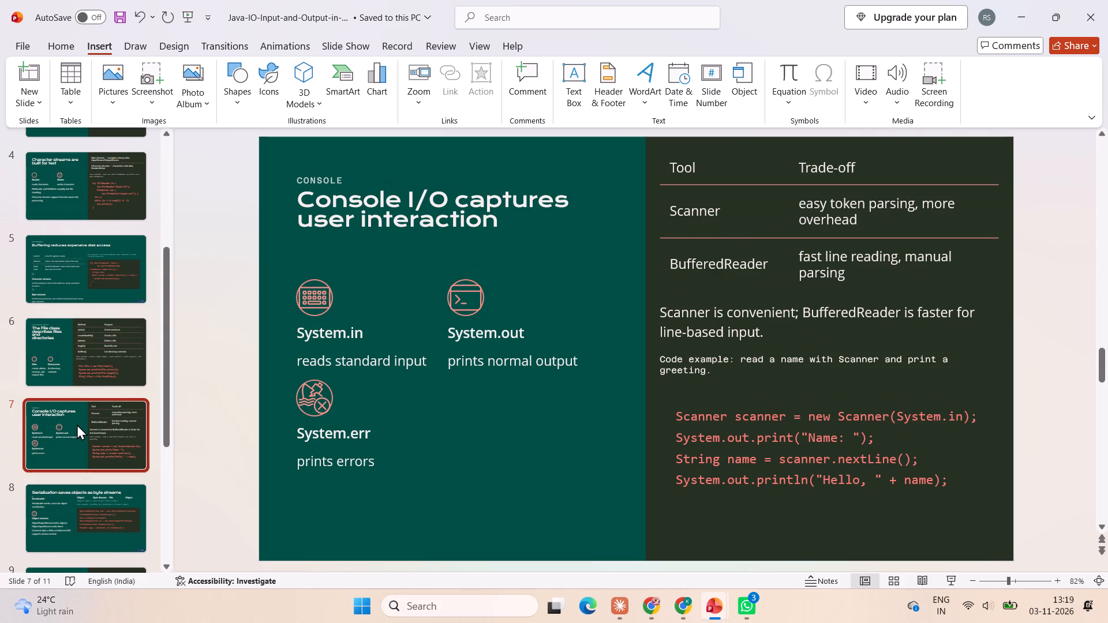
pyautogui.scroll(-2, 77, 424)
pyautogui.click(77, 424)
pyautogui.click(103, 351)
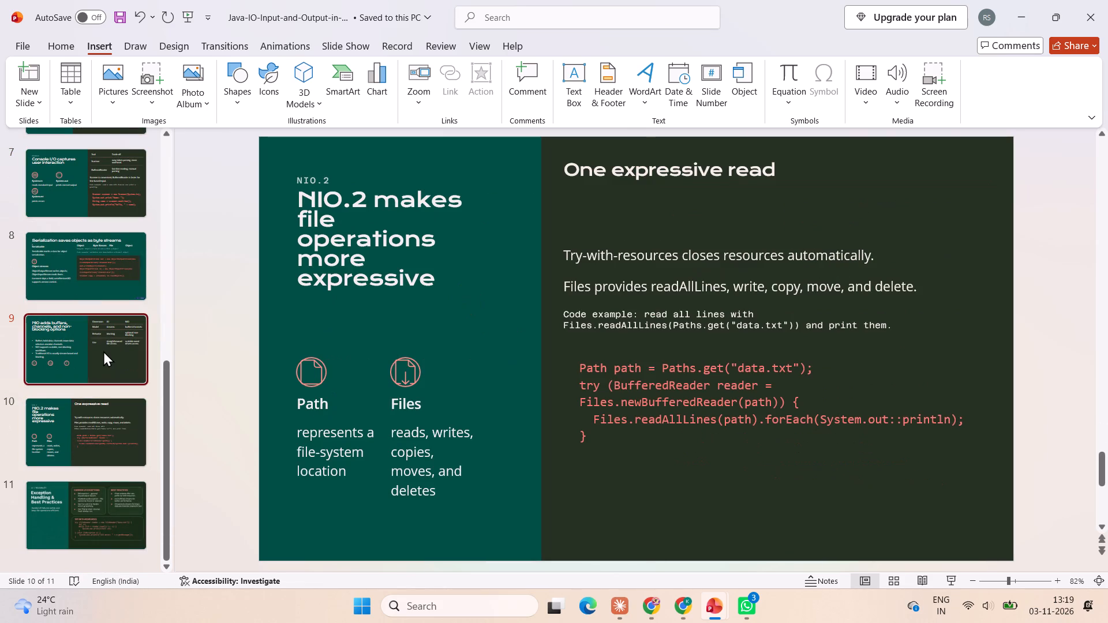
pyautogui.click(88, 516)
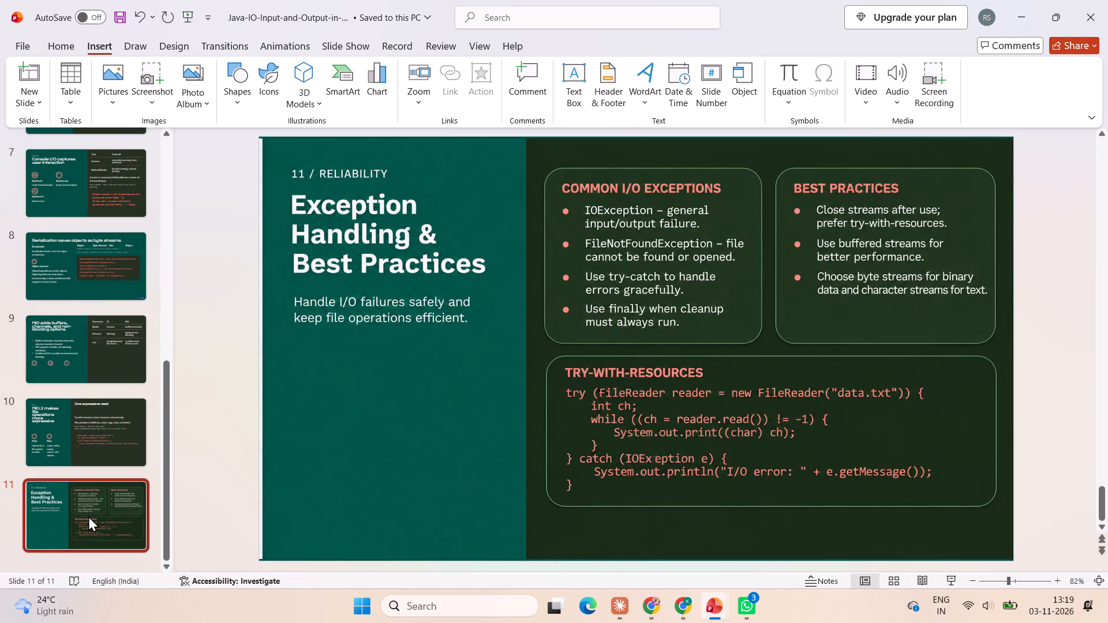
pyautogui.scroll(-5, 116, 411)
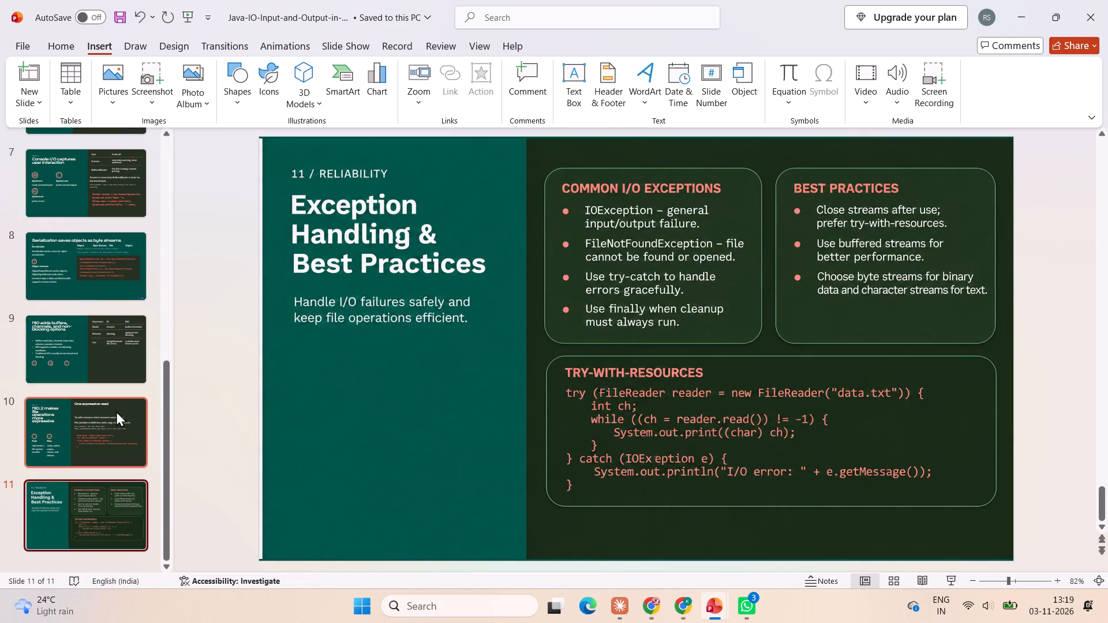
pyautogui.scroll(3, 116, 411)
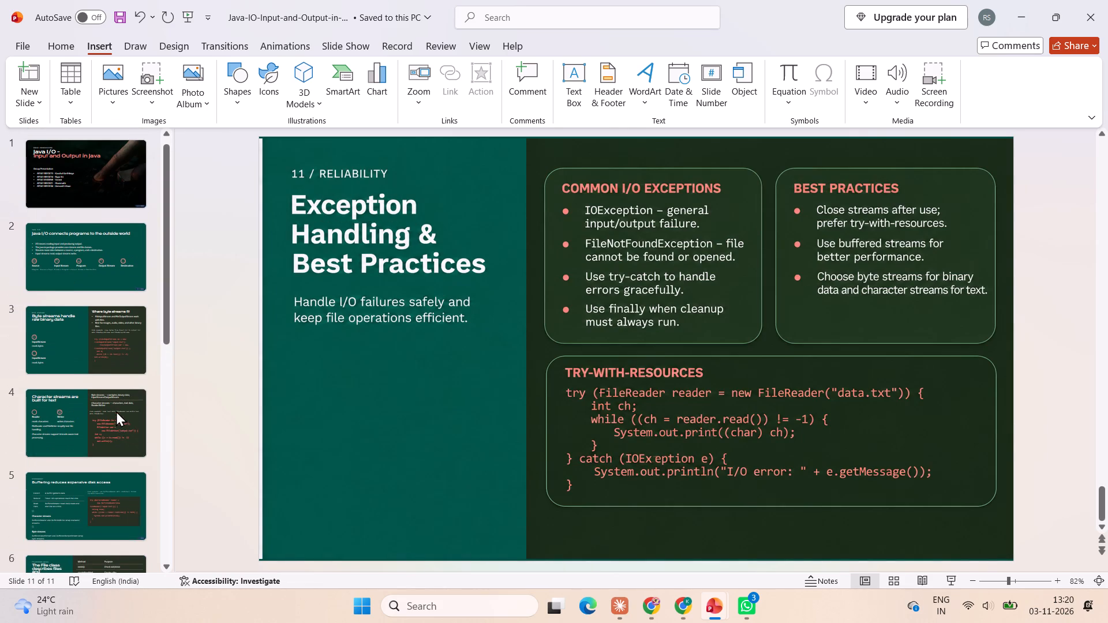
pyautogui.scroll(4, 116, 411)
pyautogui.click(117, 199)
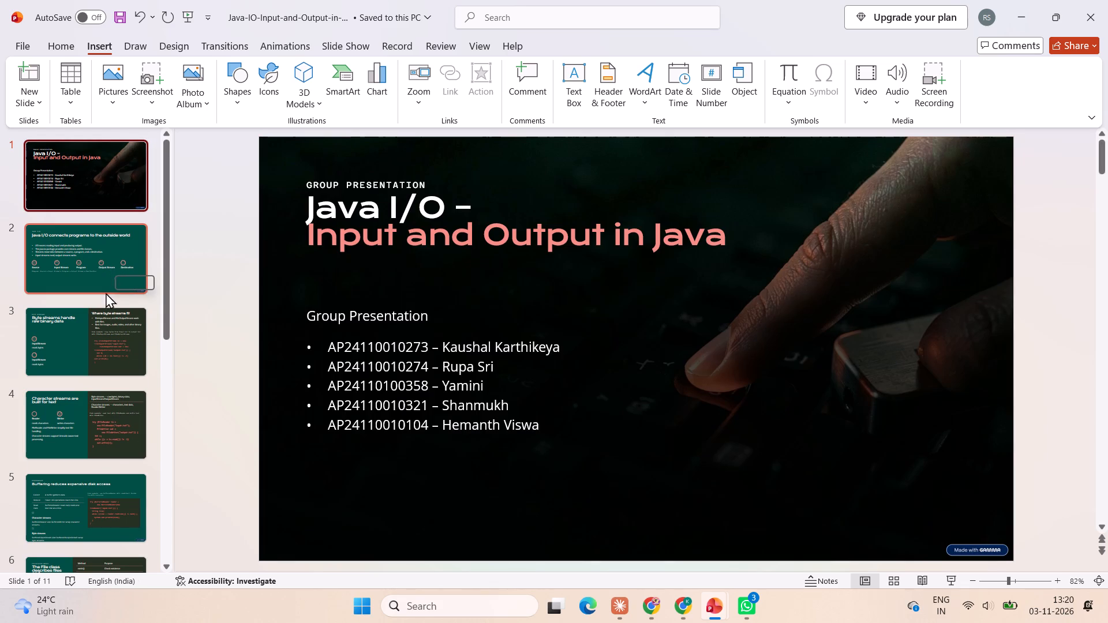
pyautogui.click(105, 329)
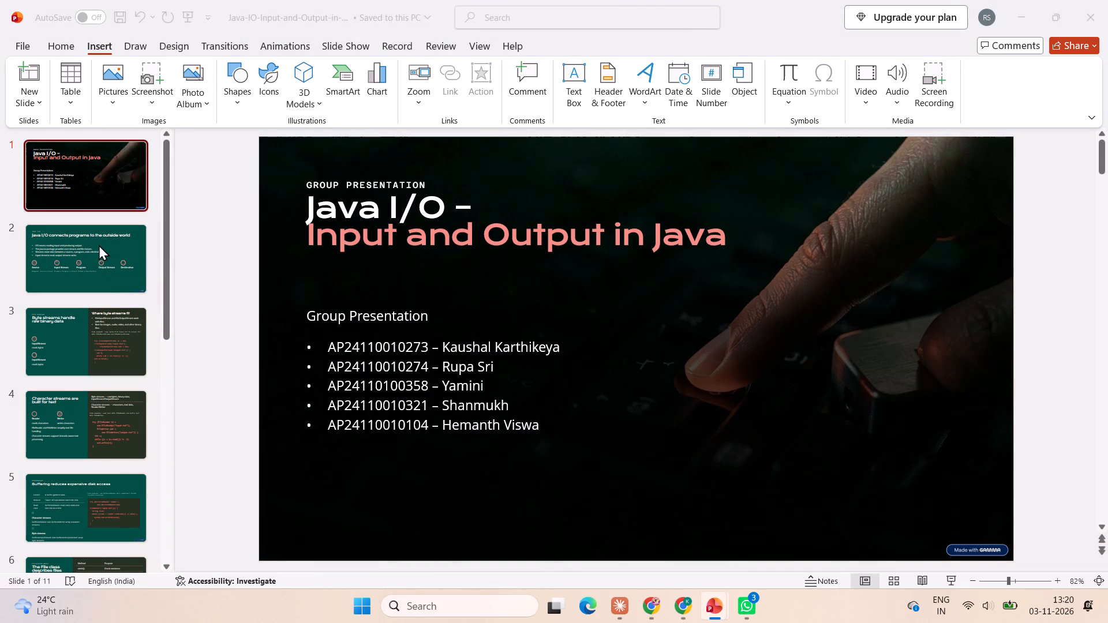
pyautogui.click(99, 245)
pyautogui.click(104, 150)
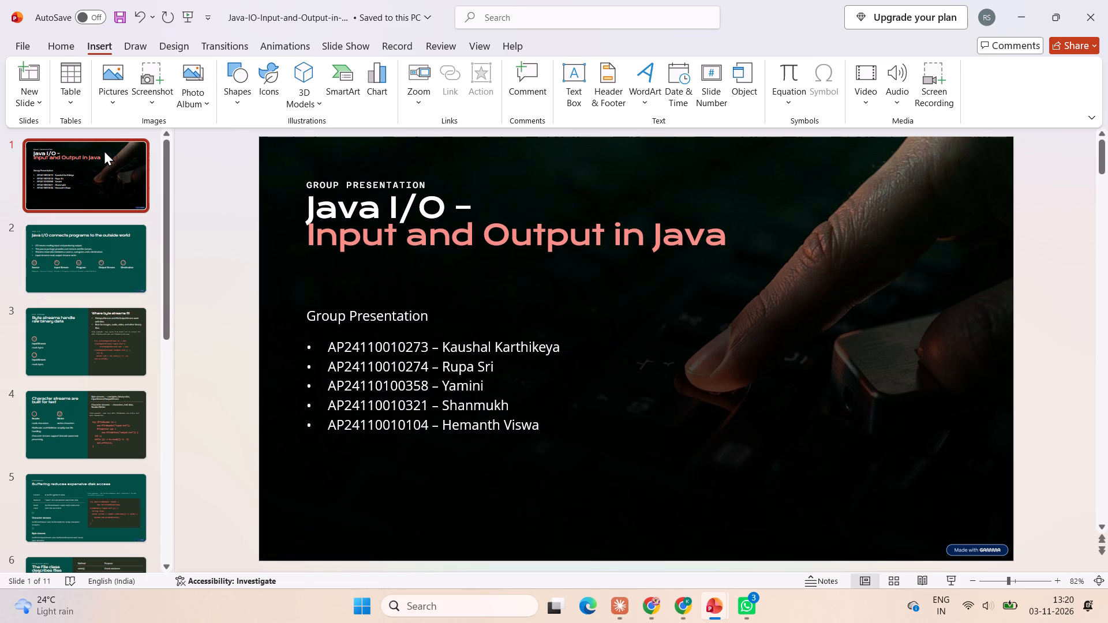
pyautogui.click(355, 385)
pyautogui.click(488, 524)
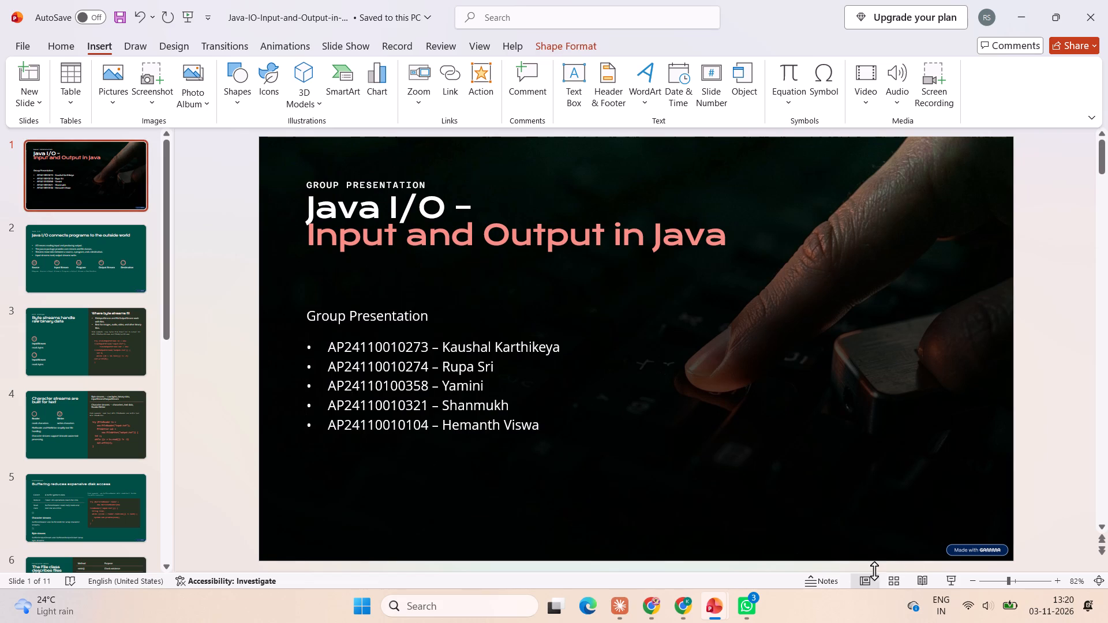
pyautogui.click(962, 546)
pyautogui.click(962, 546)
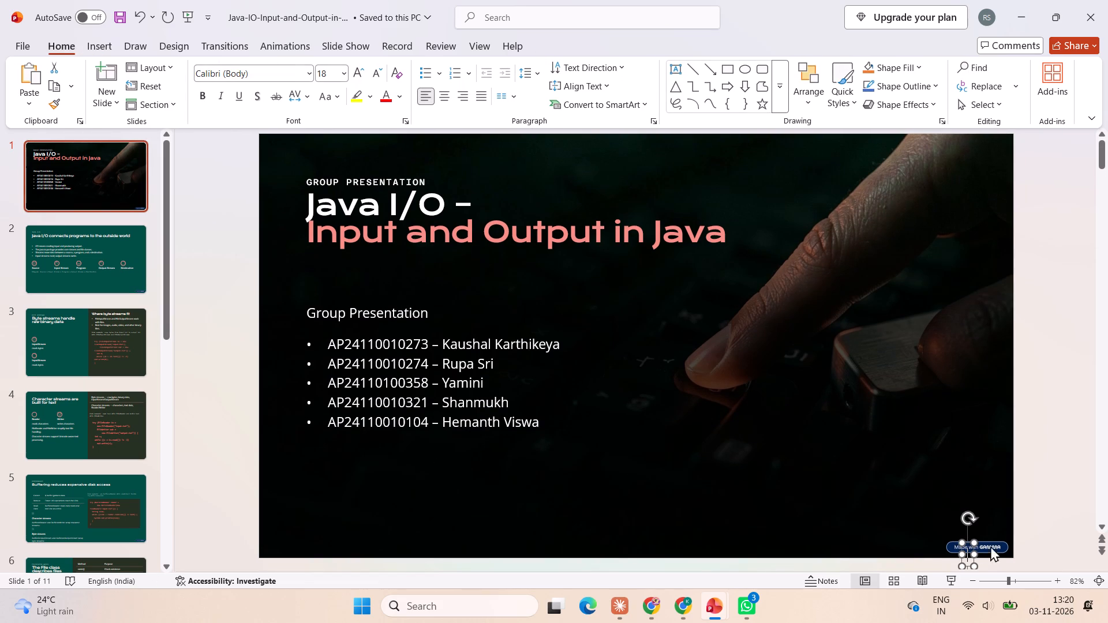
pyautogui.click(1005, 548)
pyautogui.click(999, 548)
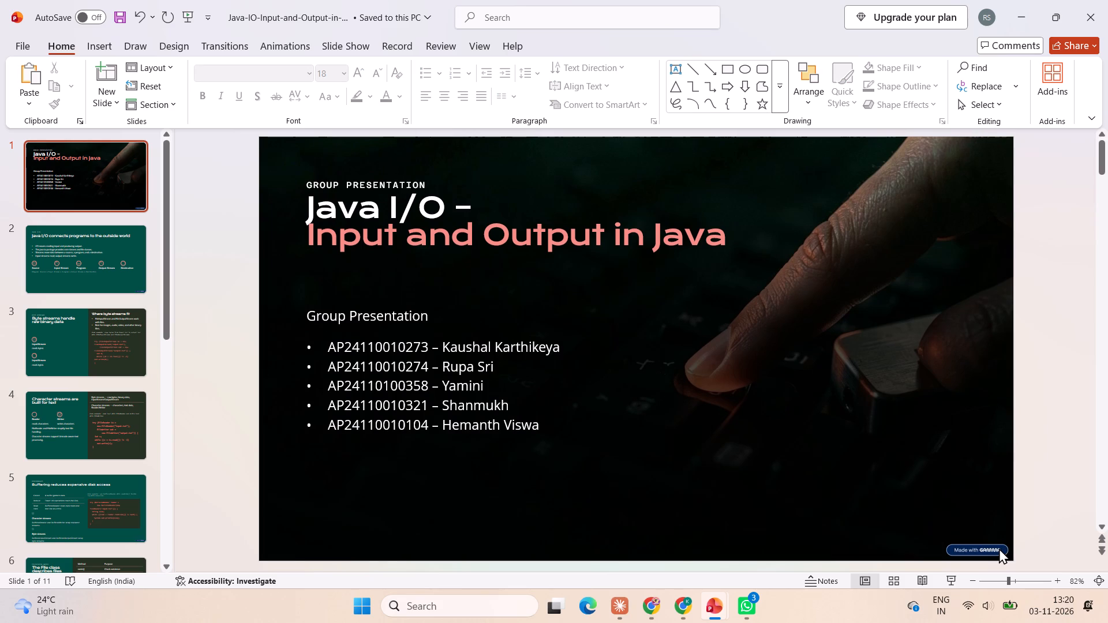
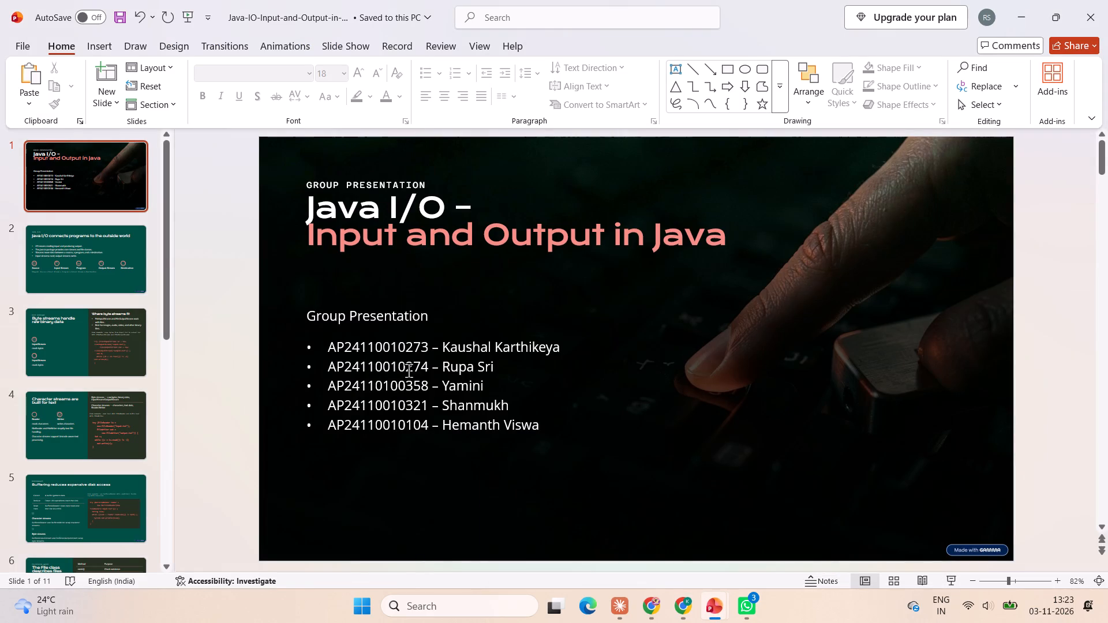
pyautogui.scroll(-20, 409, 370)
pyautogui.scroll(-20, 409, 370)
pyautogui.scroll(-16, 409, 370)
pyautogui.scroll(-1, 91, 279)
pyautogui.scroll(-7, 527, 359)
pyautogui.rightClick(527, 359)
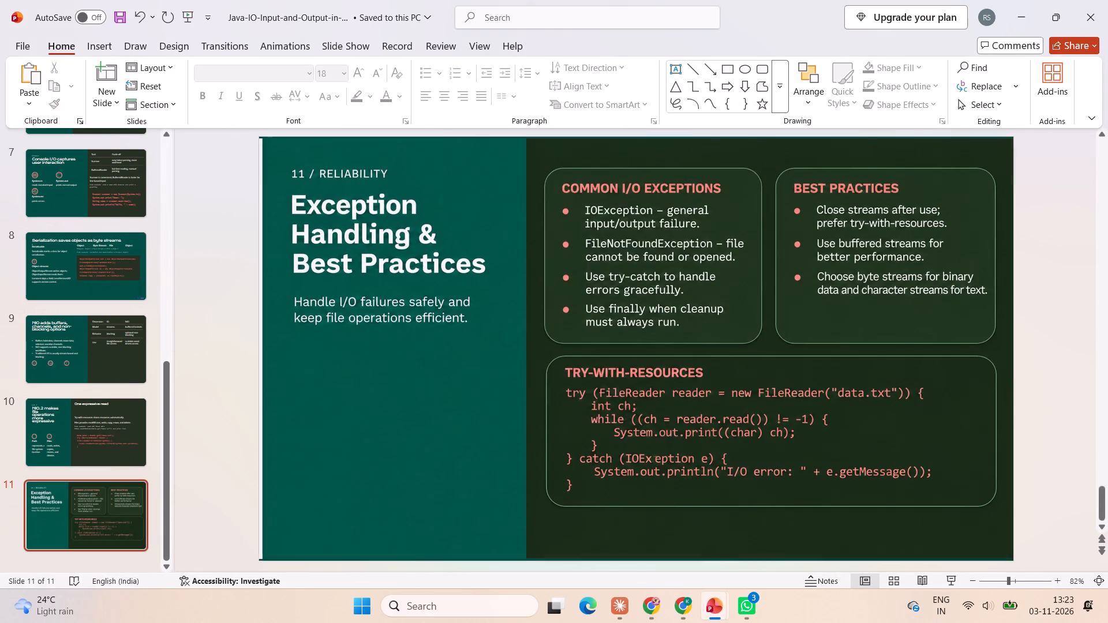
pyautogui.scroll(-10, 527, 359)
pyautogui.click(247, 297)
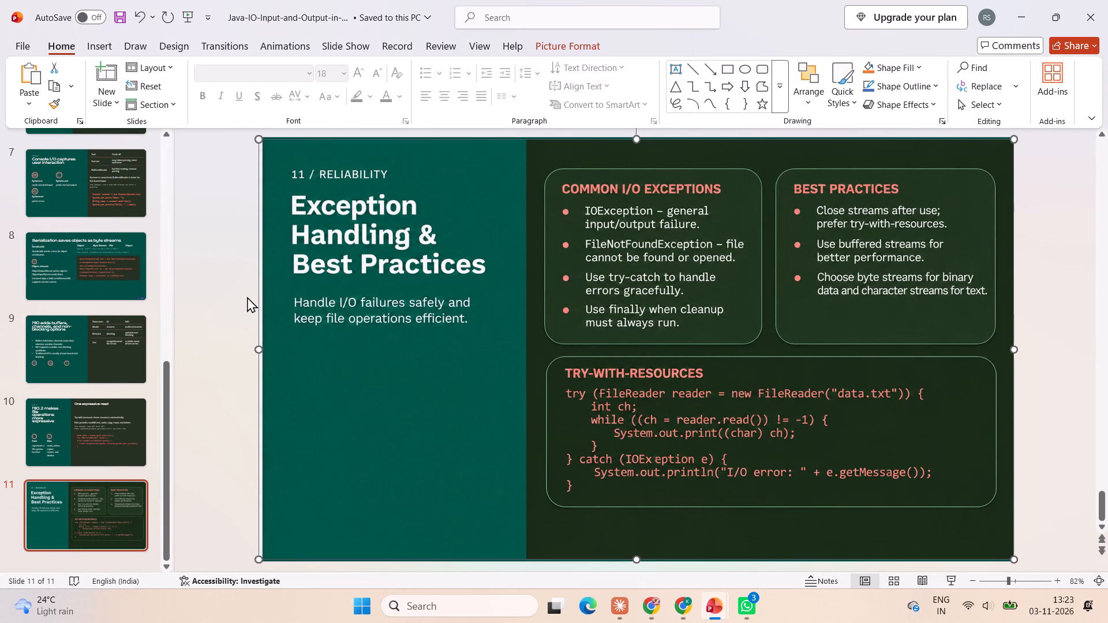
pyautogui.click(216, 262)
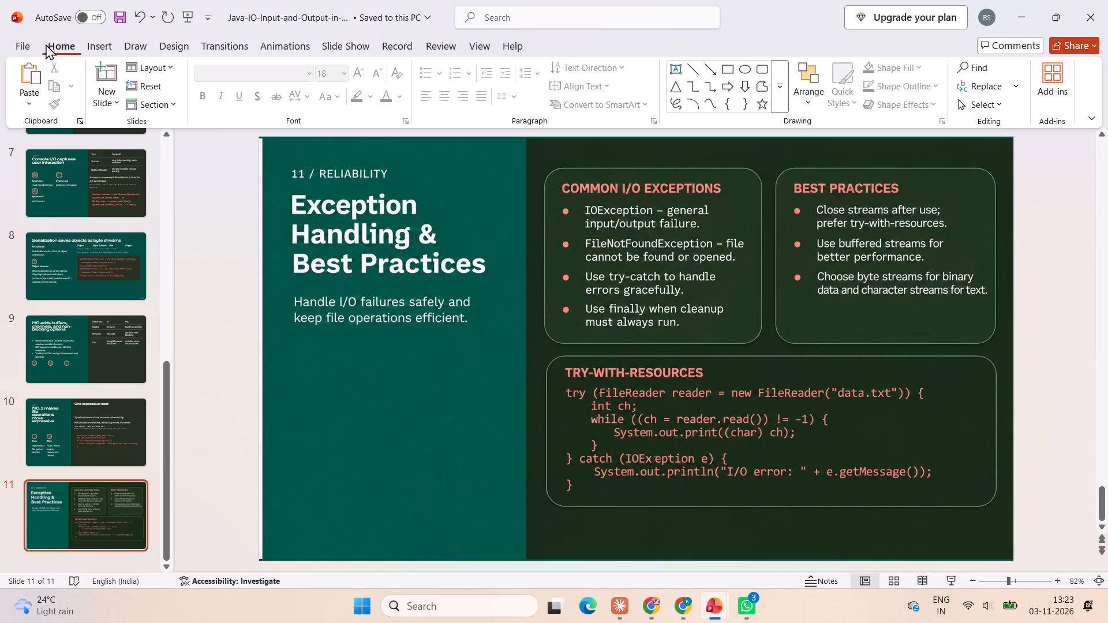
pyautogui.click(111, 69)
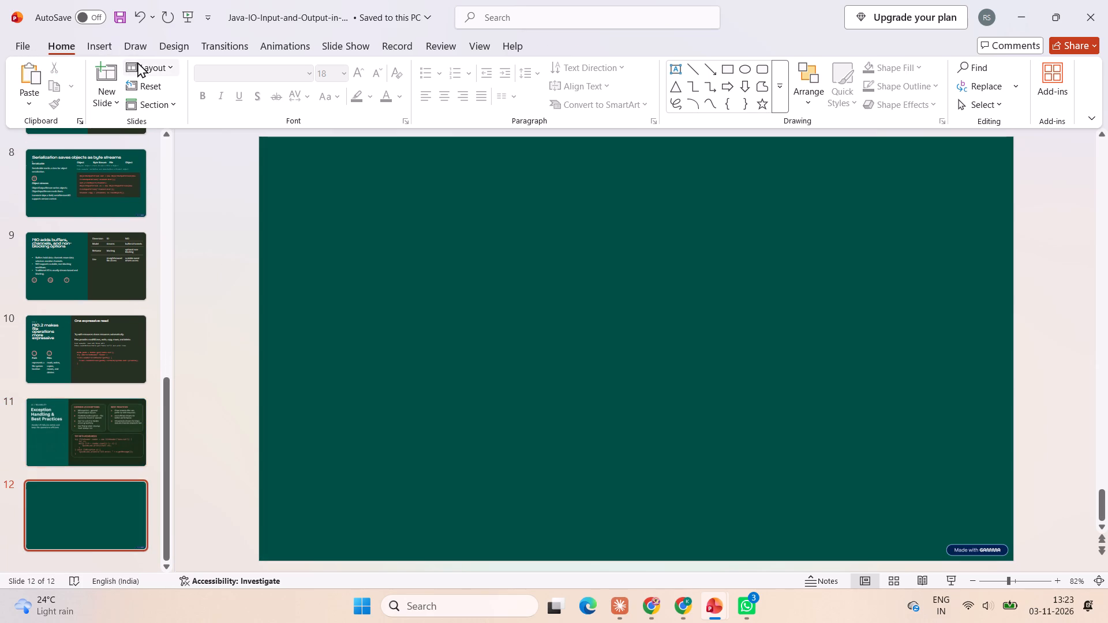
pyautogui.click(147, 61)
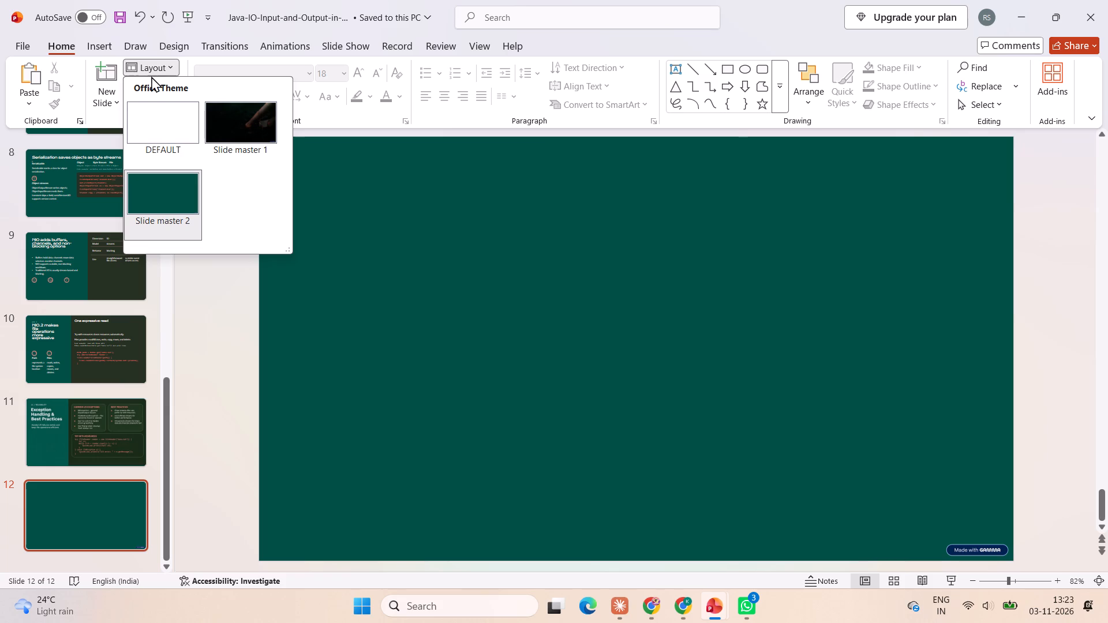
pyautogui.click(173, 223)
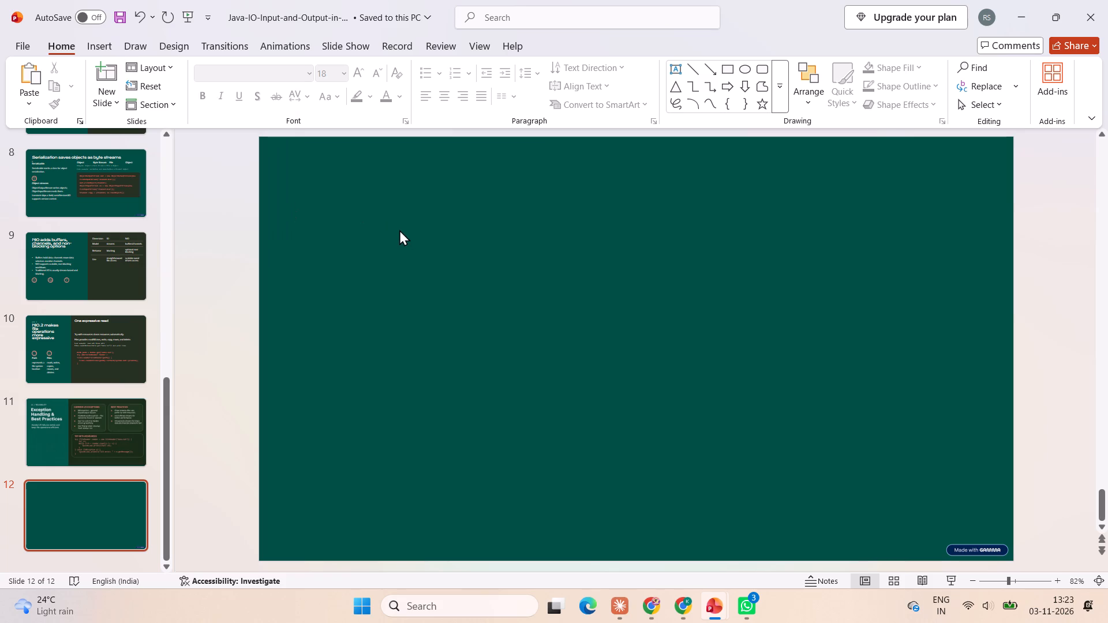
pyautogui.click(156, 92)
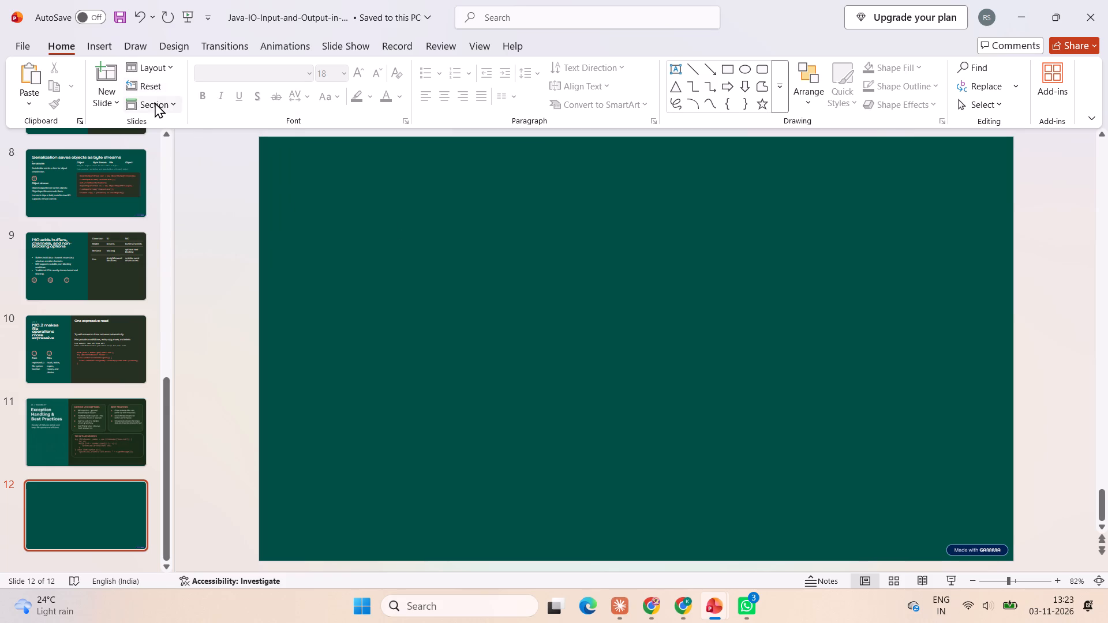
# Add a section starting at slide 12, leaving its default name.
pyautogui.click(155, 102)
pyautogui.click(346, 271)
pyautogui.click(147, 108)
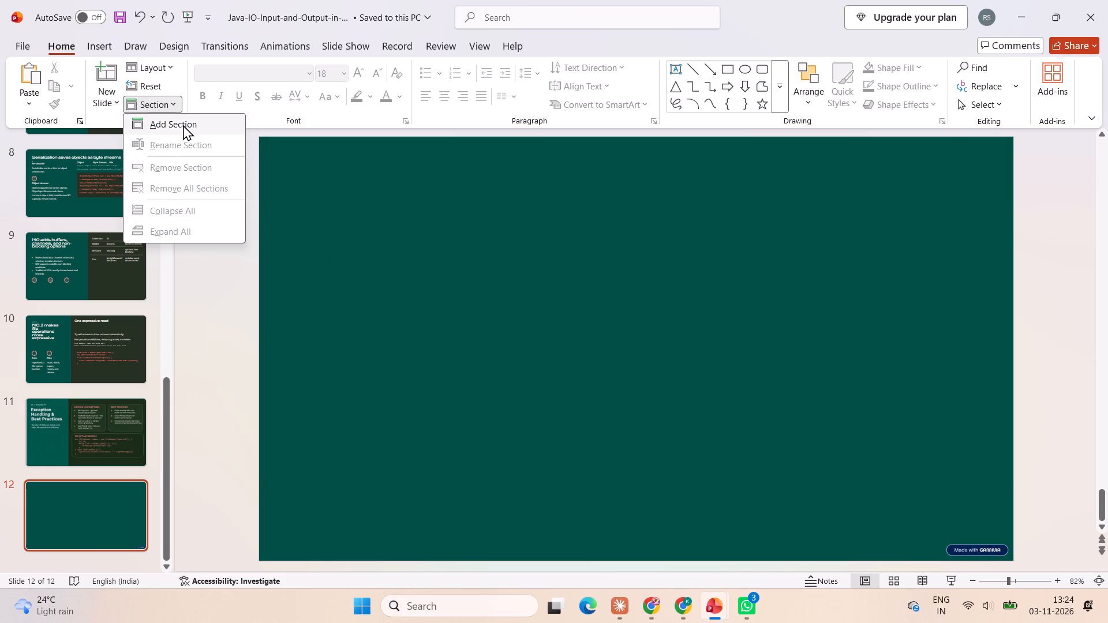
pyautogui.click(187, 122)
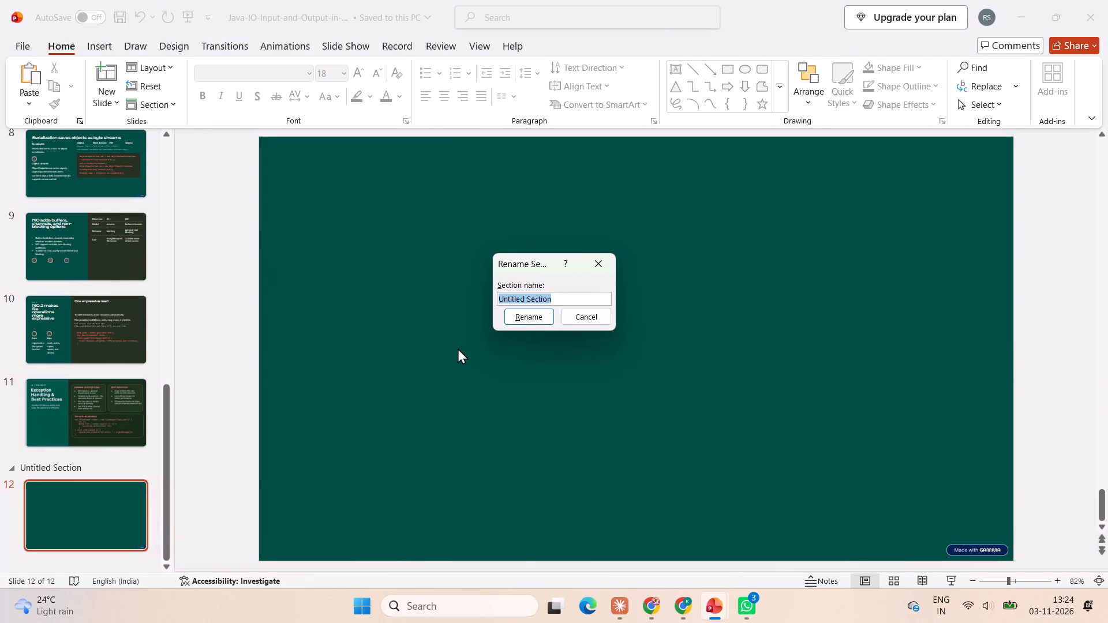
pyautogui.click(602, 257)
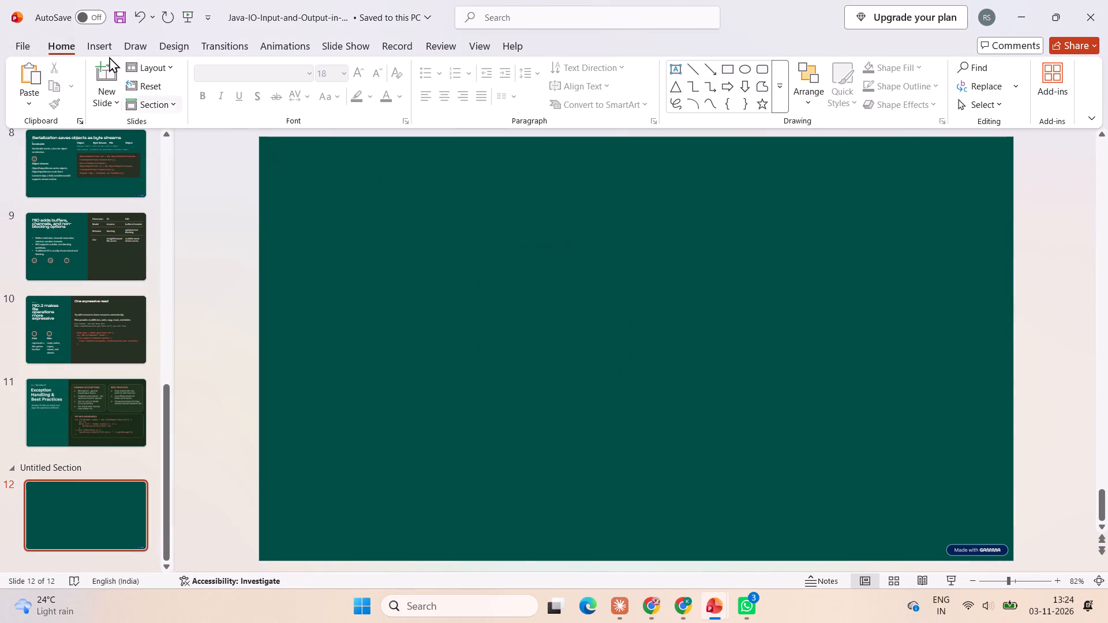
# Insert the Java I_O Conclusion Infographic picture from the Desktop onto slide 12.
pyautogui.click(111, 44)
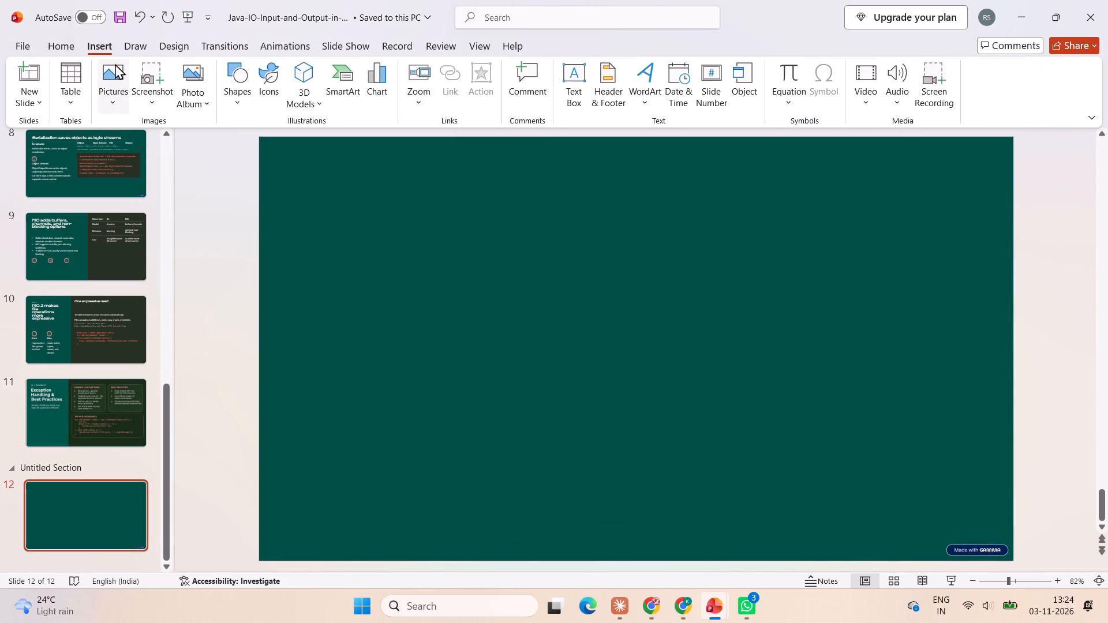
pyautogui.click(102, 74)
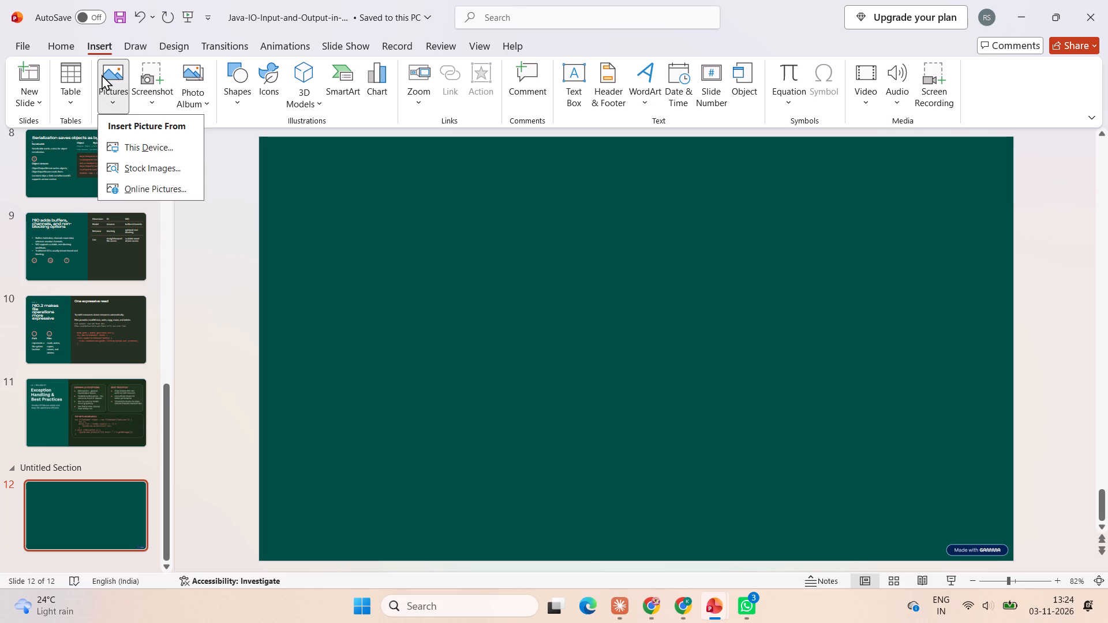
pyautogui.click(150, 149)
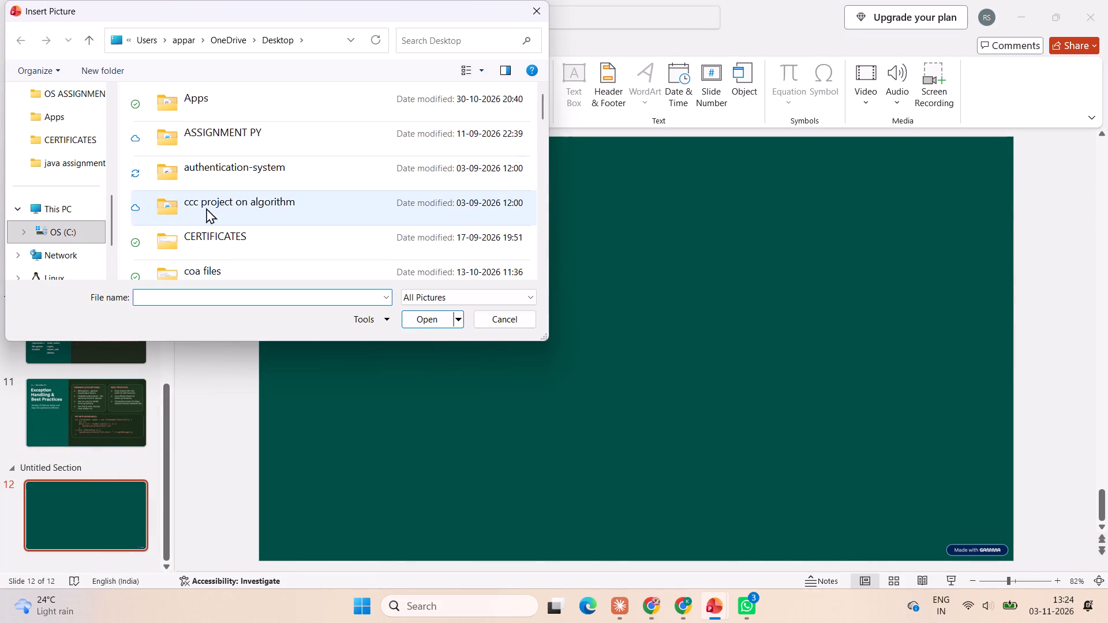
pyautogui.scroll(-20, 208, 220)
pyautogui.scroll(-20, 208, 220)
pyautogui.scroll(-20, 208, 220)
pyautogui.scroll(1, 25, 143)
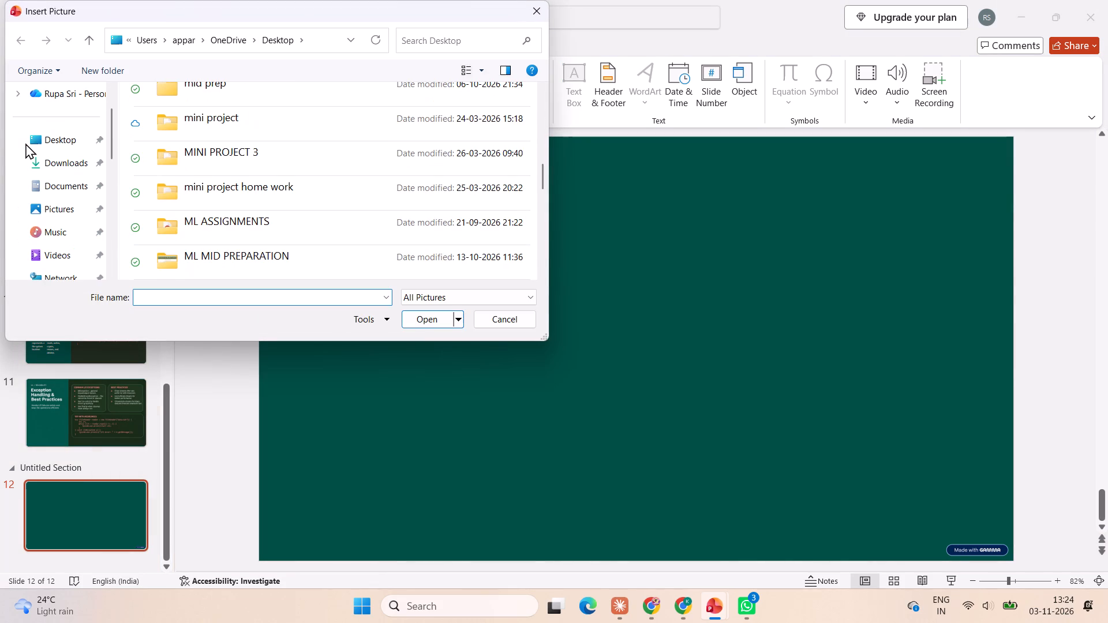
pyautogui.click(59, 139)
pyautogui.scroll(-7, 332, 219)
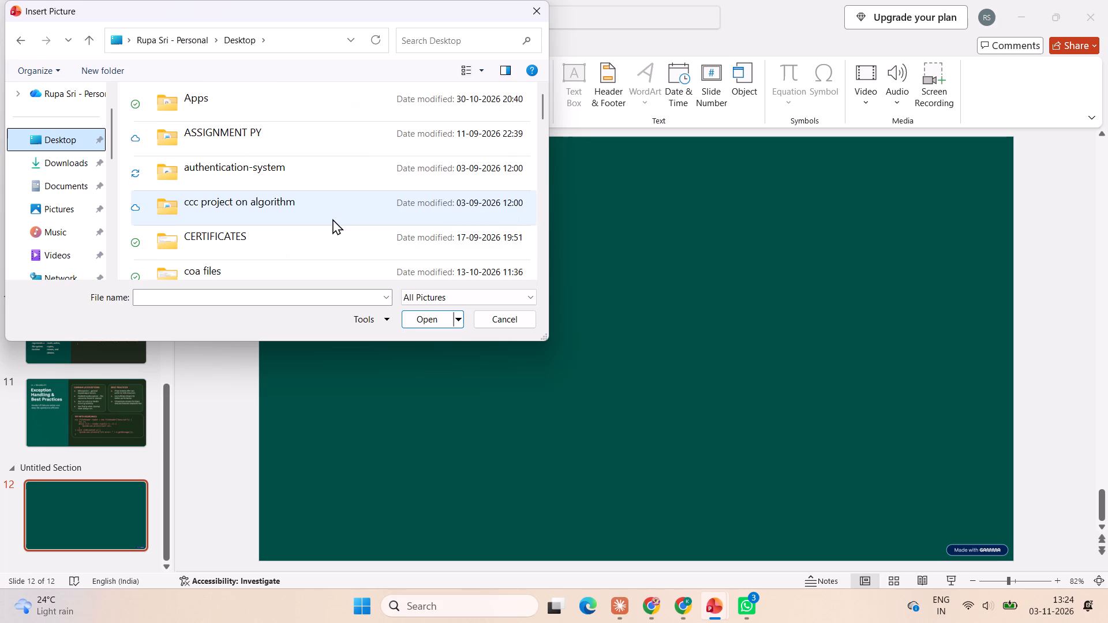
pyautogui.scroll(-20, 332, 219)
pyautogui.scroll(-20, 332, 219)
pyautogui.scroll(-20, 332, 219)
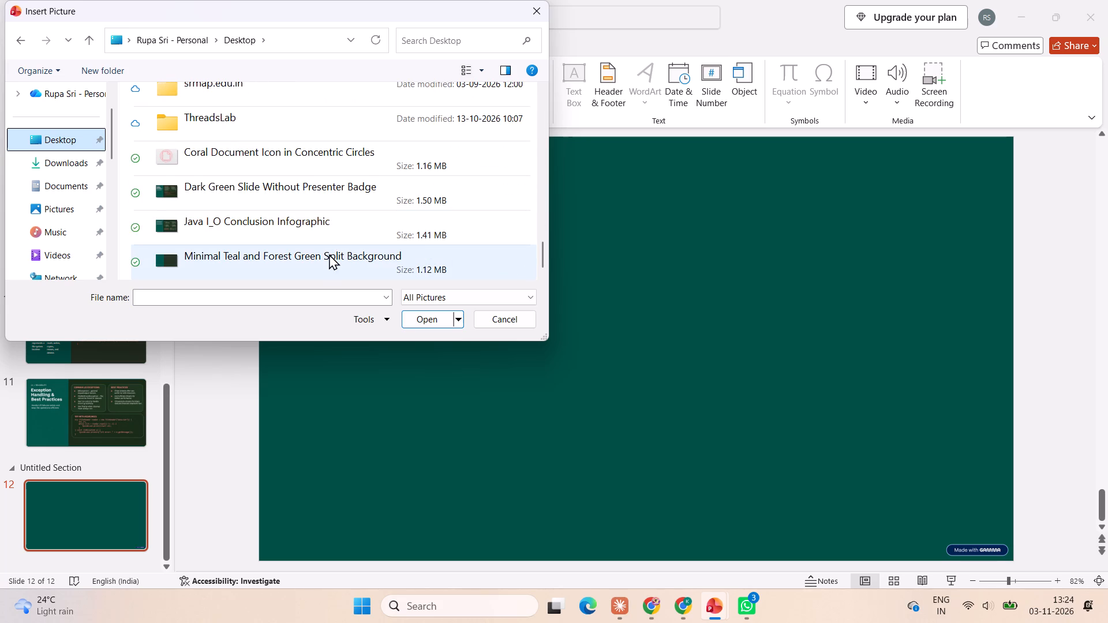
pyautogui.click(336, 217)
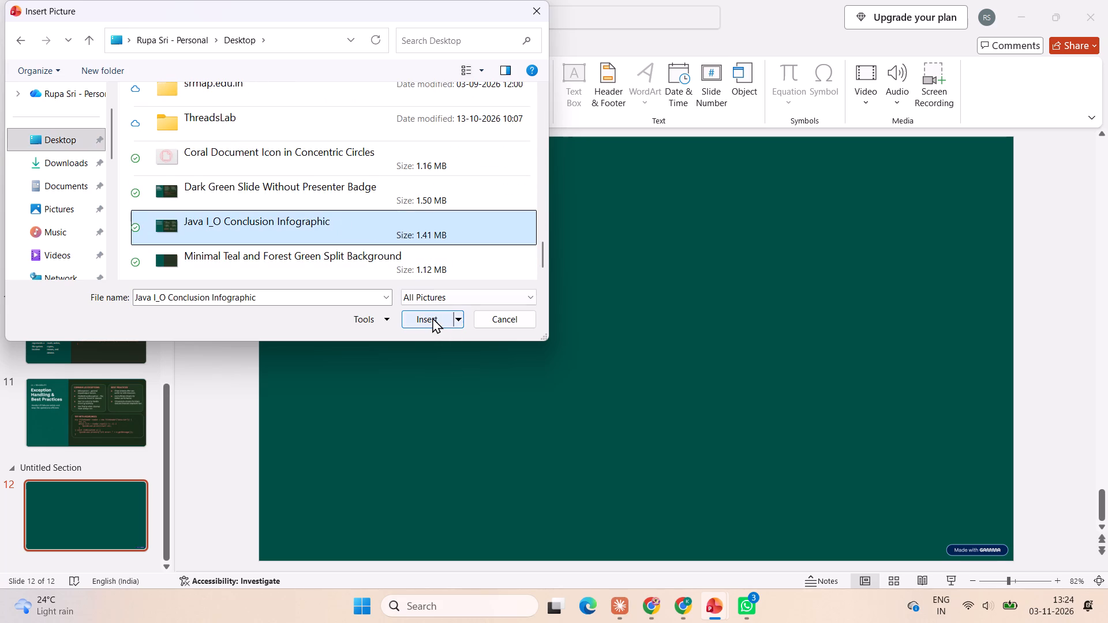
pyautogui.click(432, 317)
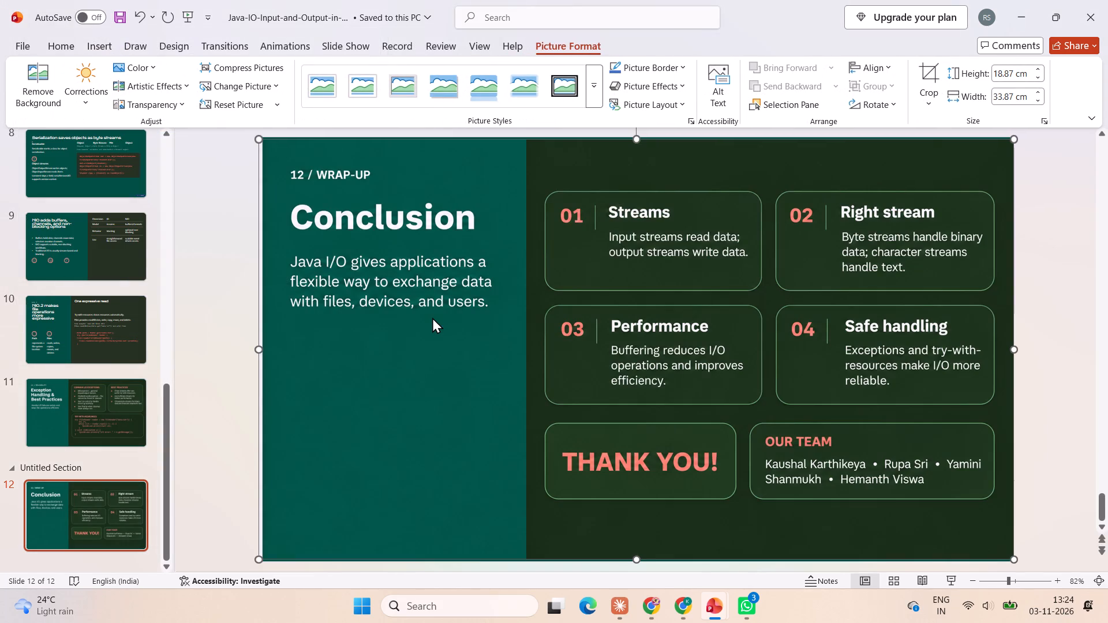
pyautogui.click(1038, 335)
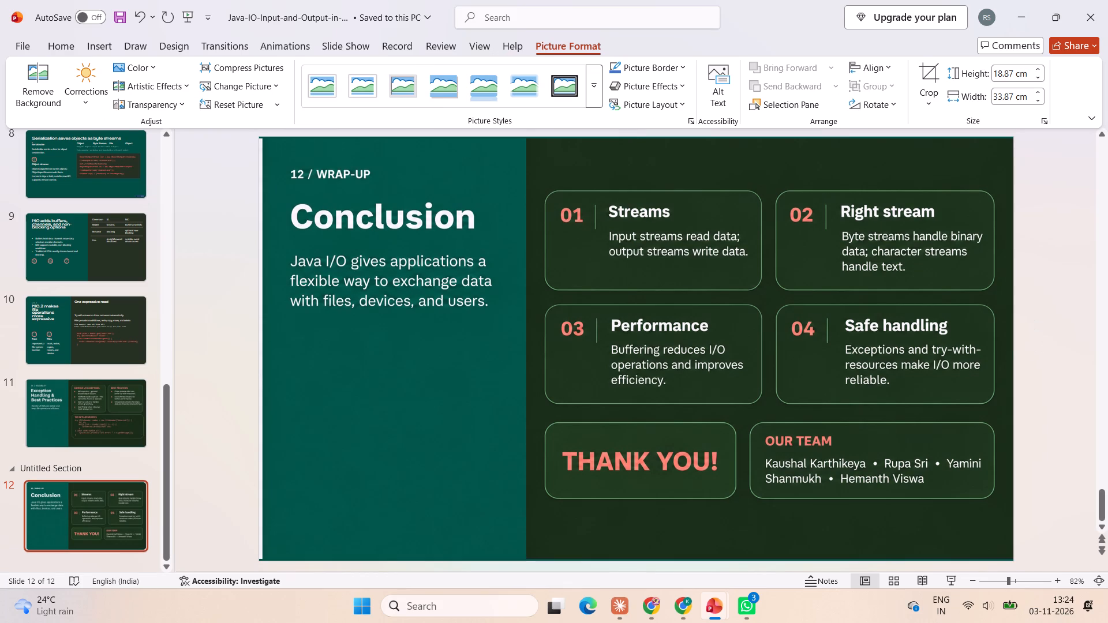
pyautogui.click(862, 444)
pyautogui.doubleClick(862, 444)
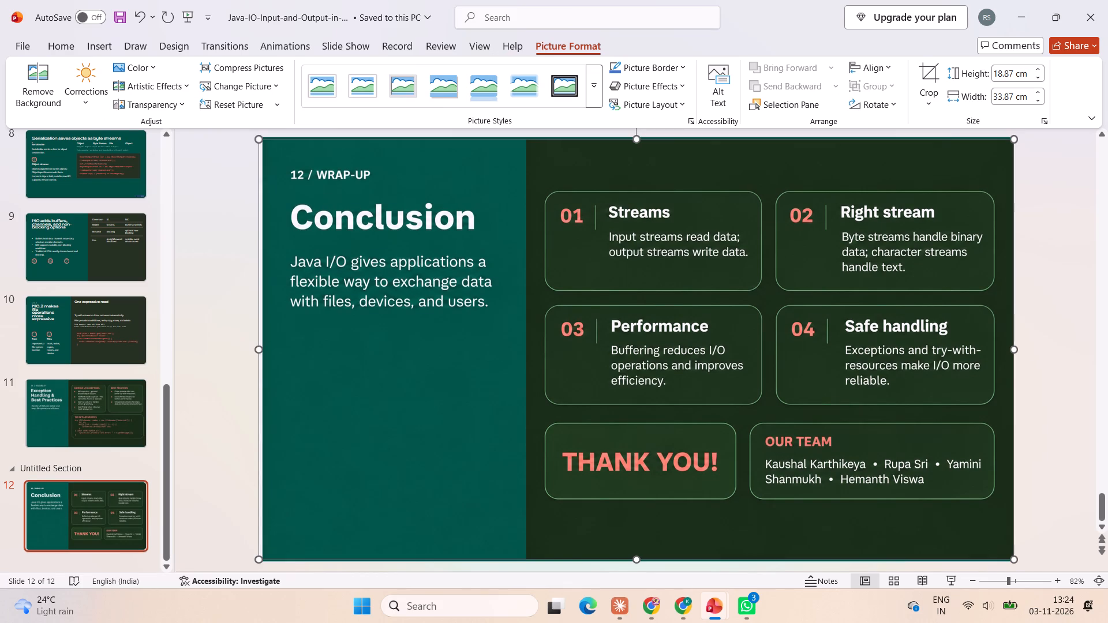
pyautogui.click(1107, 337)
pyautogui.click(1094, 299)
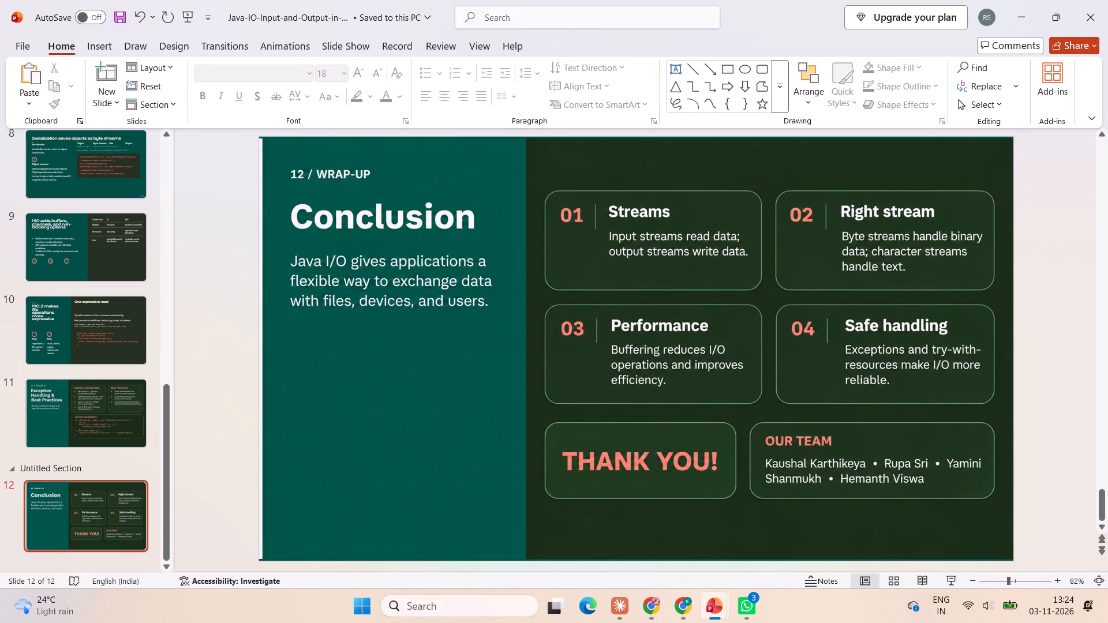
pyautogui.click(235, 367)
# Review slides 11 back through 8 and the opening slides of the deck to check their content.
pyautogui.click(107, 401)
pyautogui.click(107, 321)
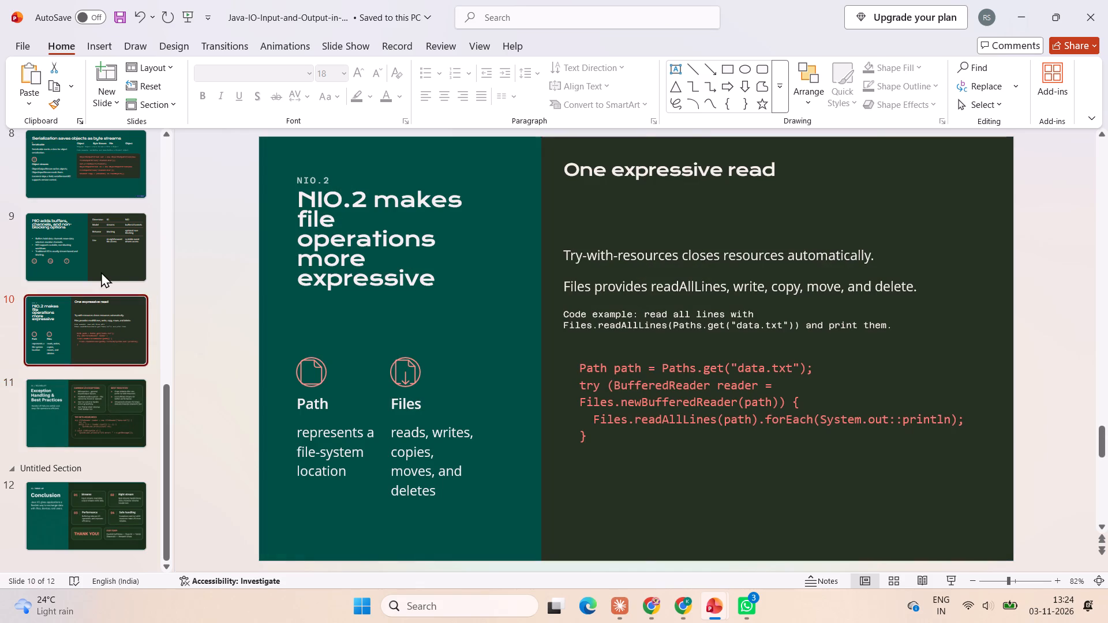
pyautogui.click(101, 272)
pyautogui.click(99, 224)
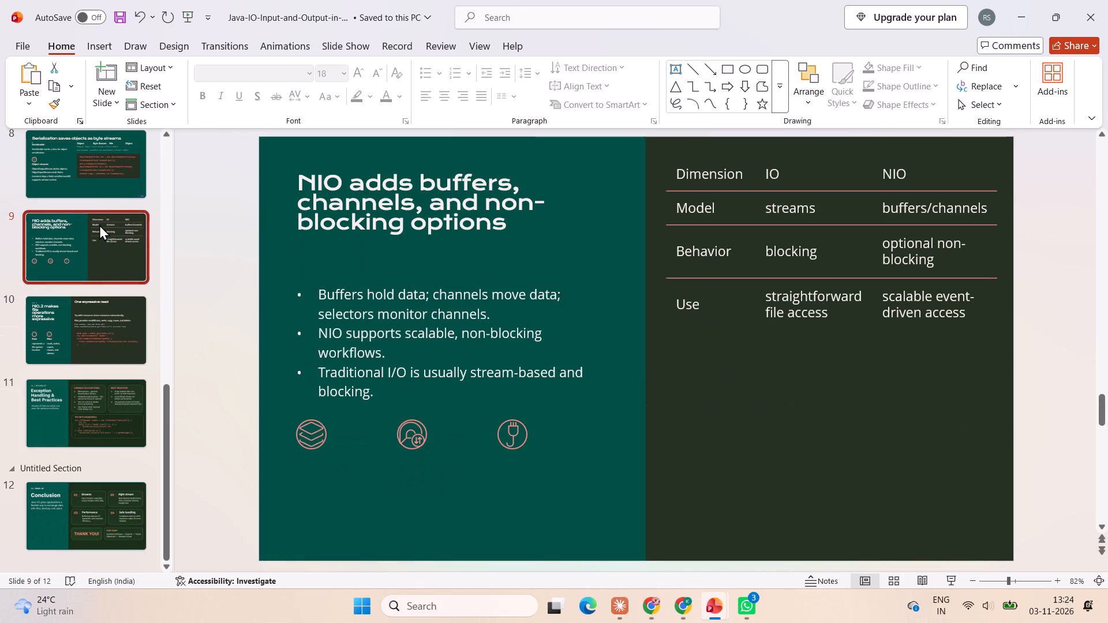
pyautogui.click(99, 197)
pyautogui.rightClick(99, 197)
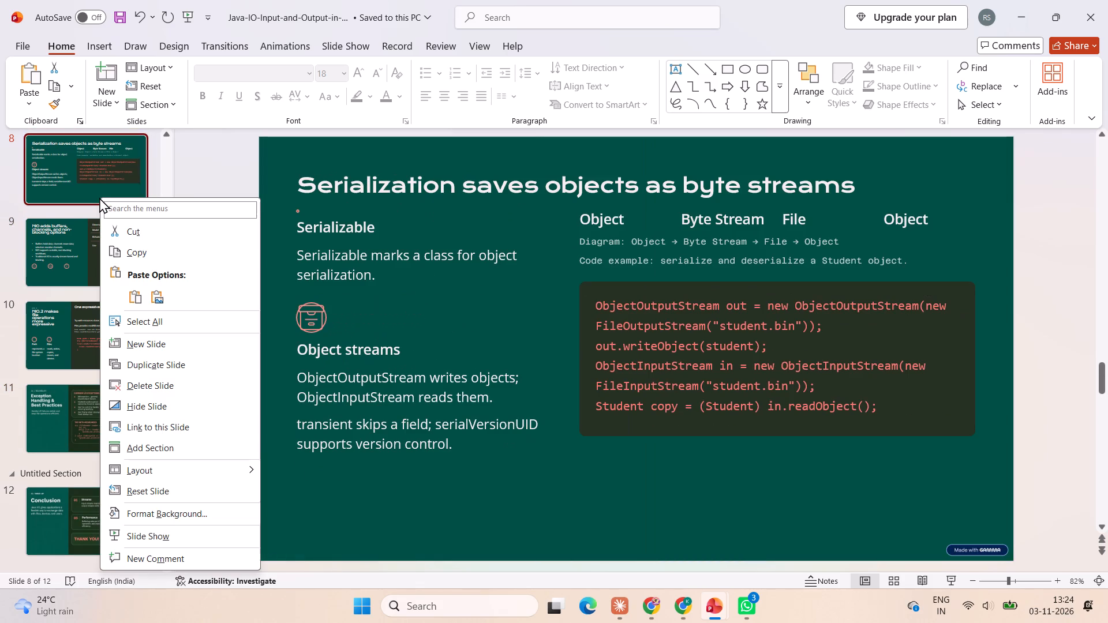
pyautogui.scroll(2, 99, 197)
pyautogui.click(81, 147)
pyautogui.scroll(5, 81, 147)
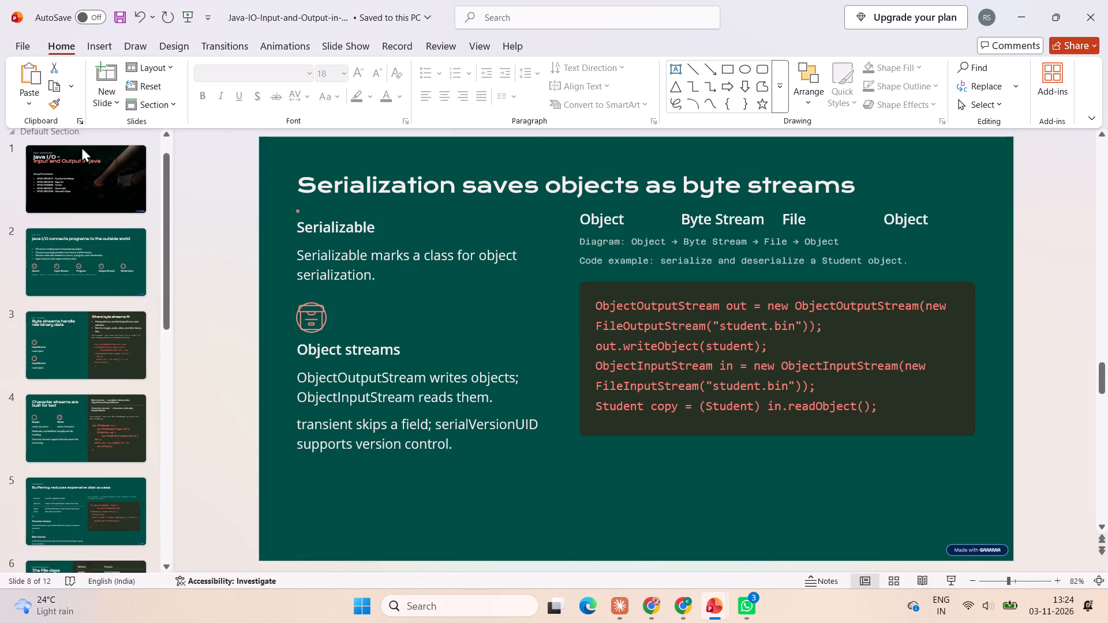
pyautogui.scroll(2, 81, 147)
pyautogui.click(80, 194)
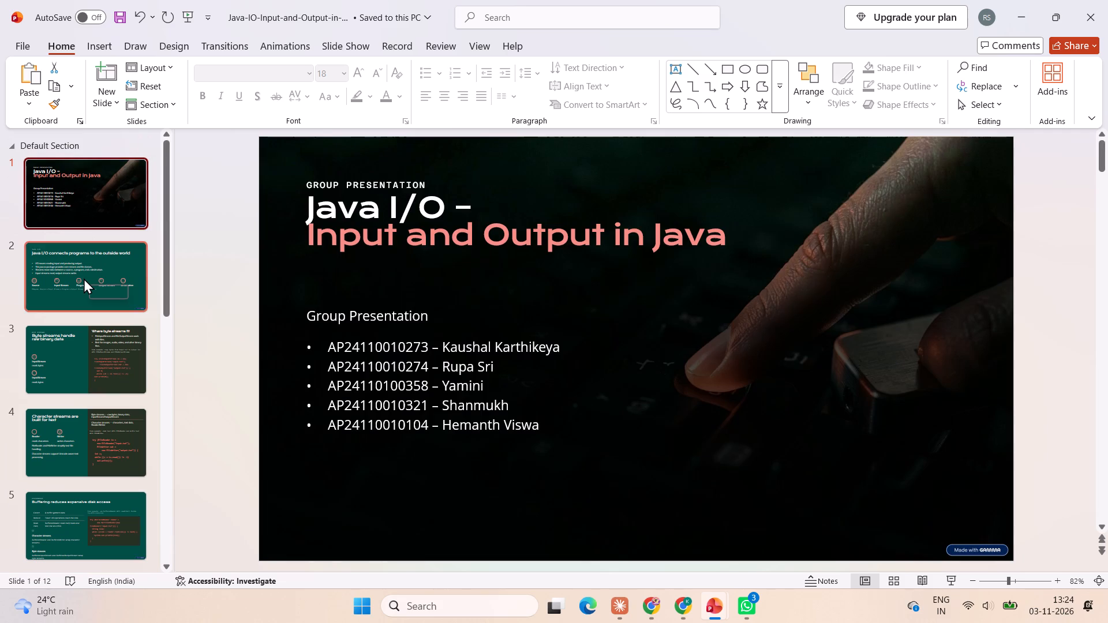
pyautogui.click(84, 278)
# Delete the small GROUP PRESENTATION label above the title on slide 1 and the JAVA I/O label on slide 2.
pyautogui.click(91, 220)
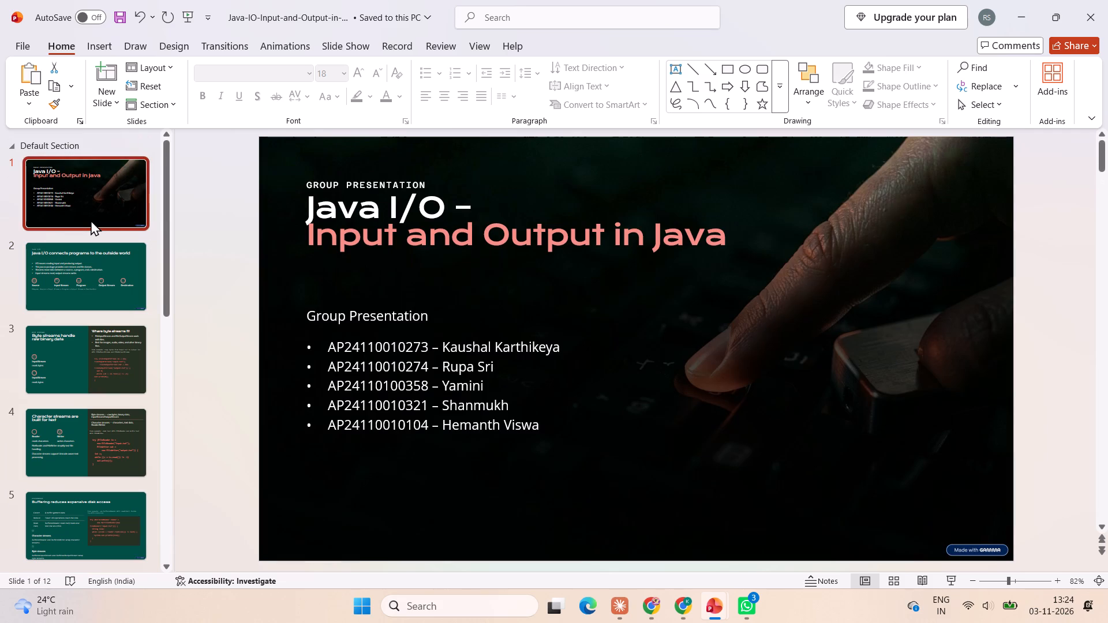
pyautogui.click(399, 174)
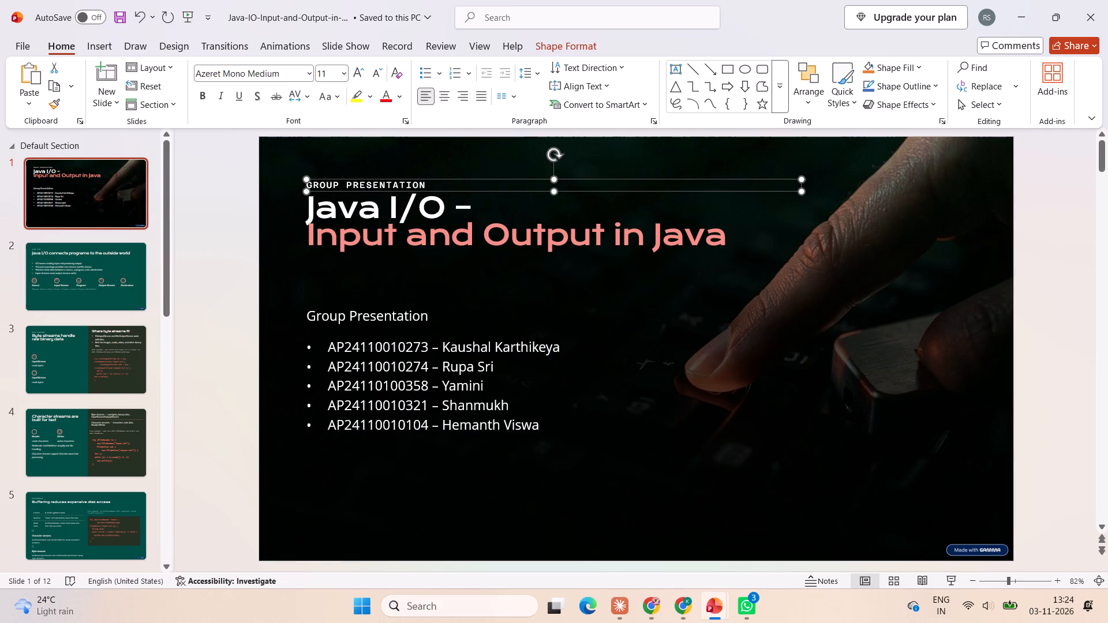
pyautogui.press('BackSpace')
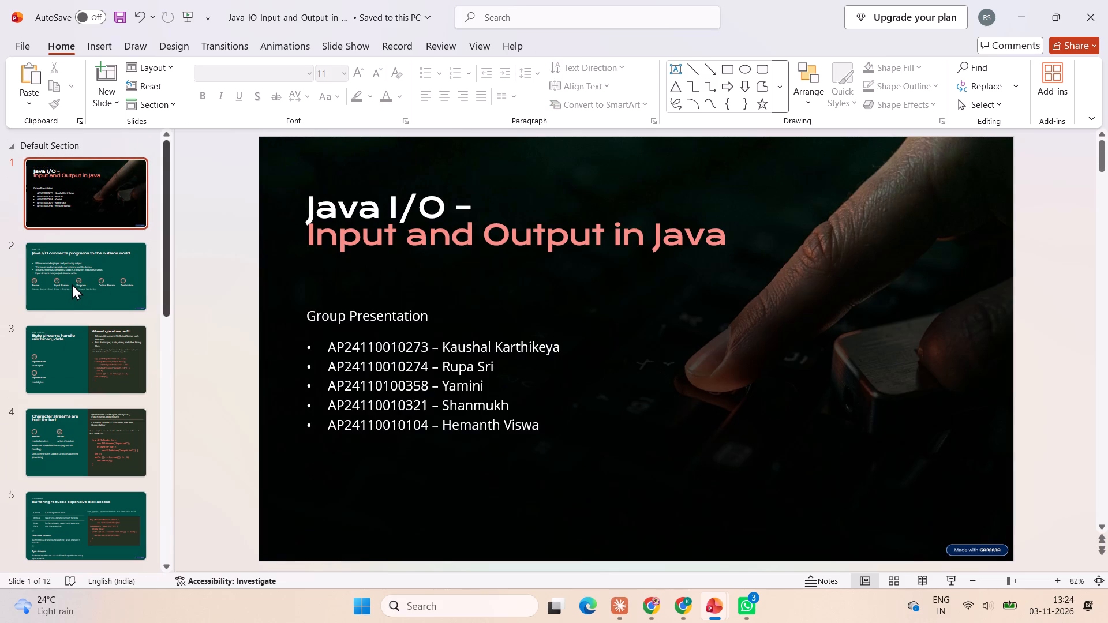
pyautogui.click(72, 284)
pyautogui.click(87, 377)
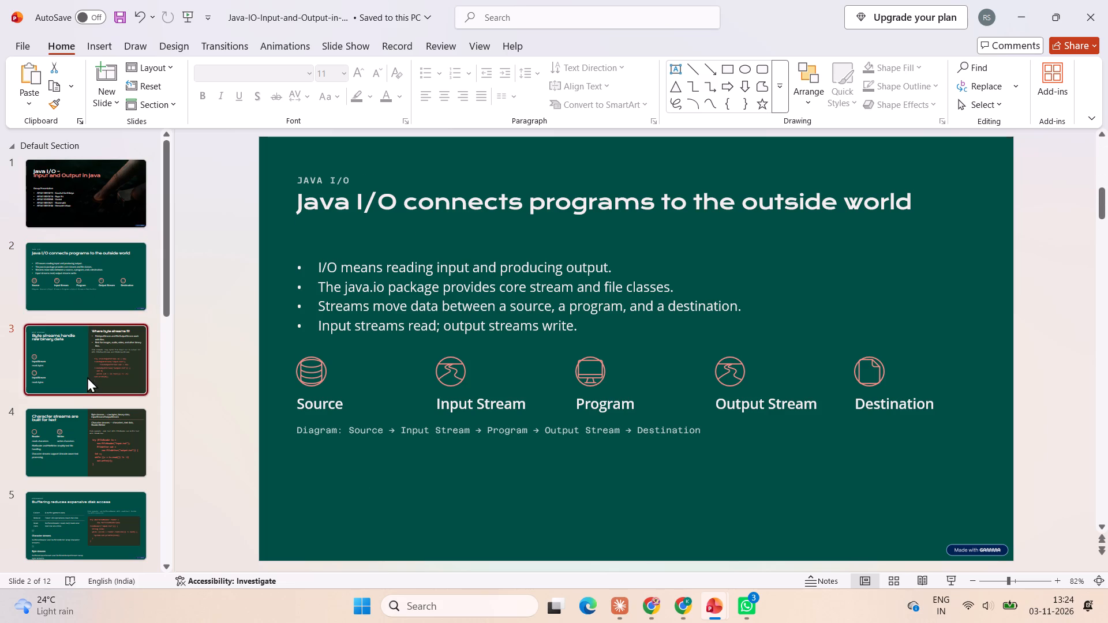
pyautogui.click(78, 464)
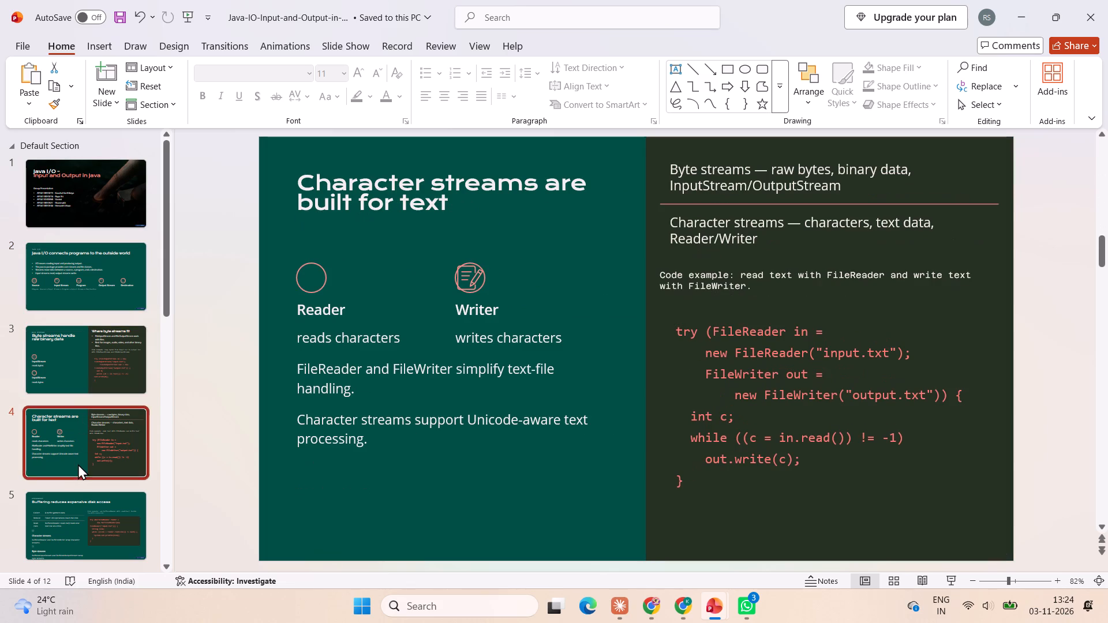
pyautogui.click(113, 288)
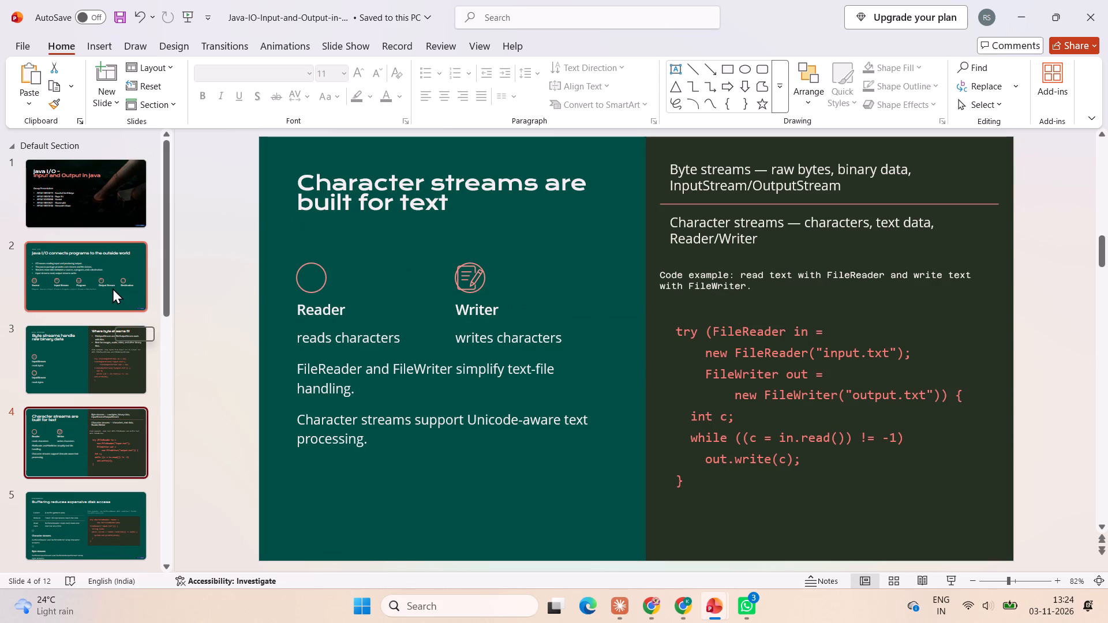
pyautogui.click(328, 186)
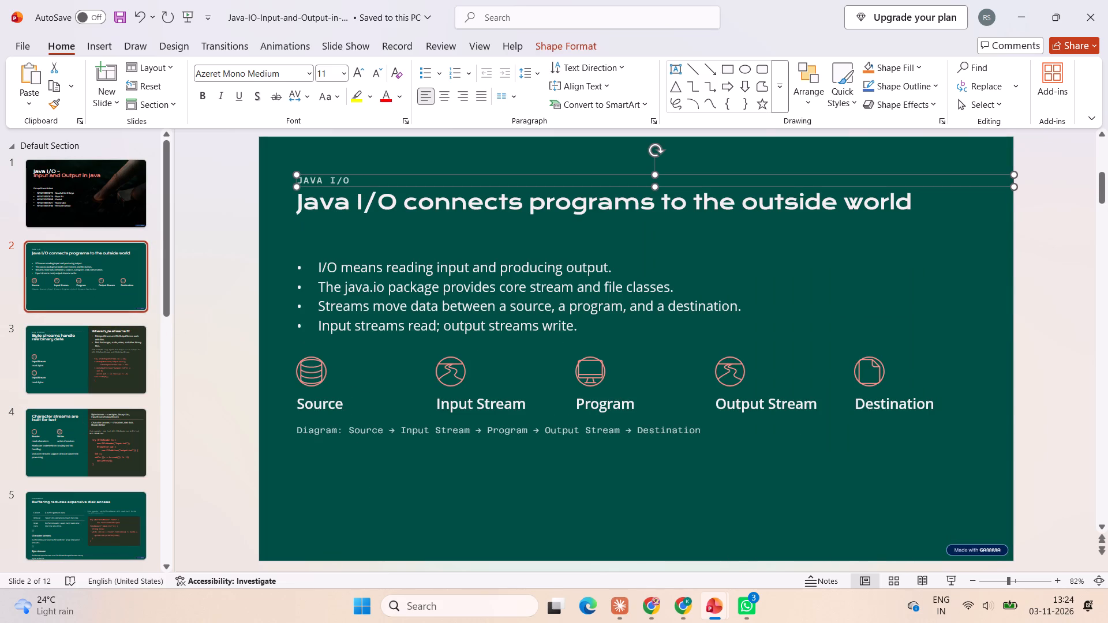
pyautogui.press('BackSpace')
# Delete the small BYTE STREAMS label above the title on slide 3 and the PERFORMANCE label on slide 5.
pyautogui.click(107, 351)
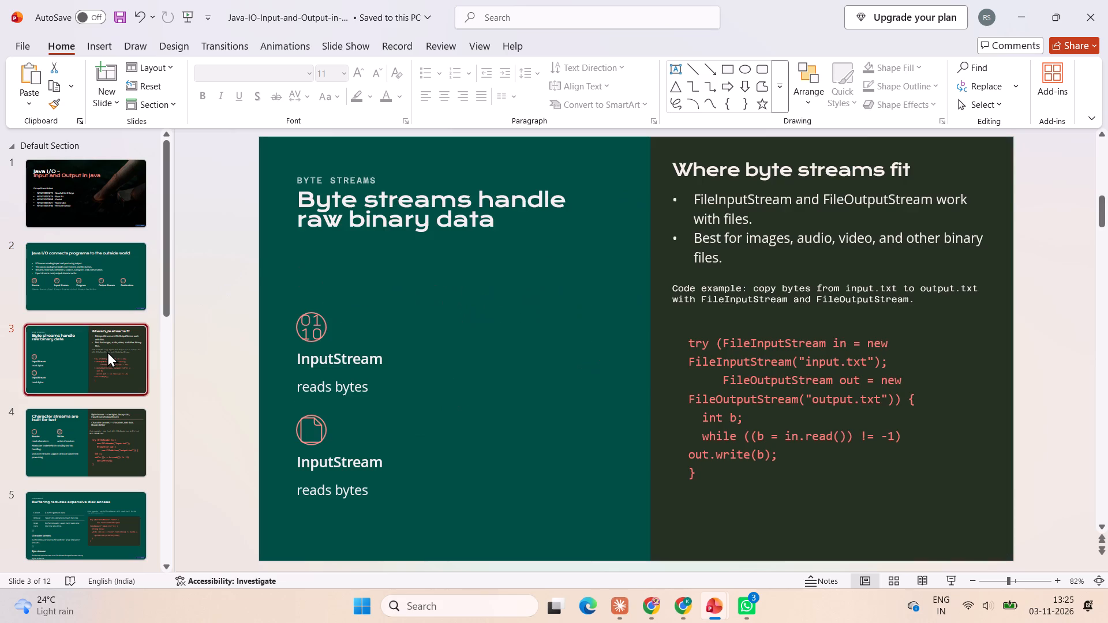
pyautogui.click(393, 171)
pyautogui.press('BackSpace')
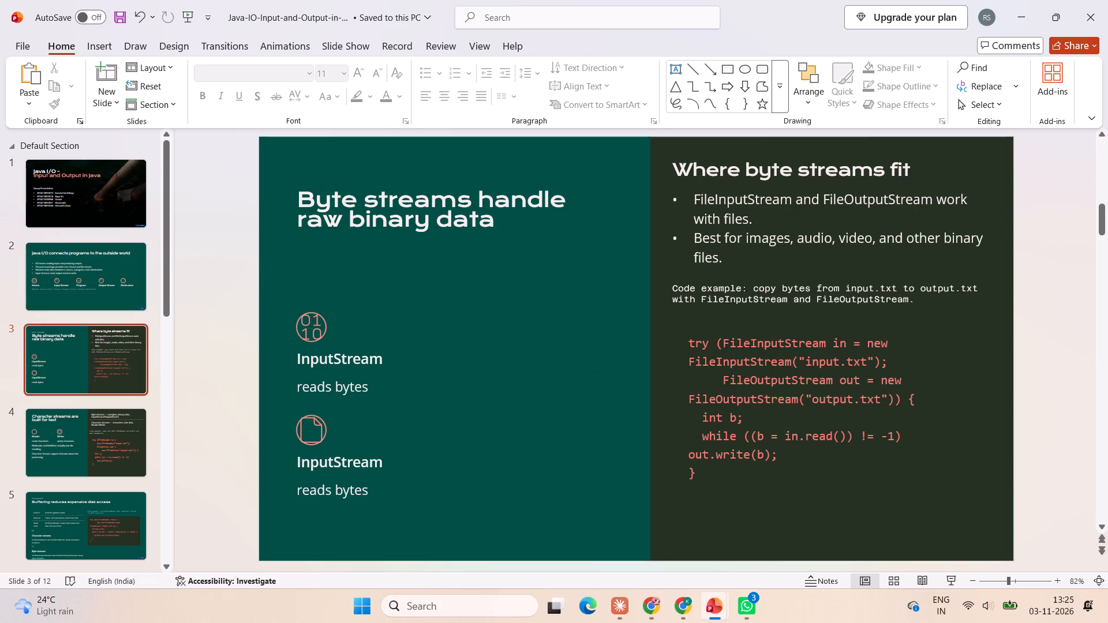
pyautogui.click(107, 442)
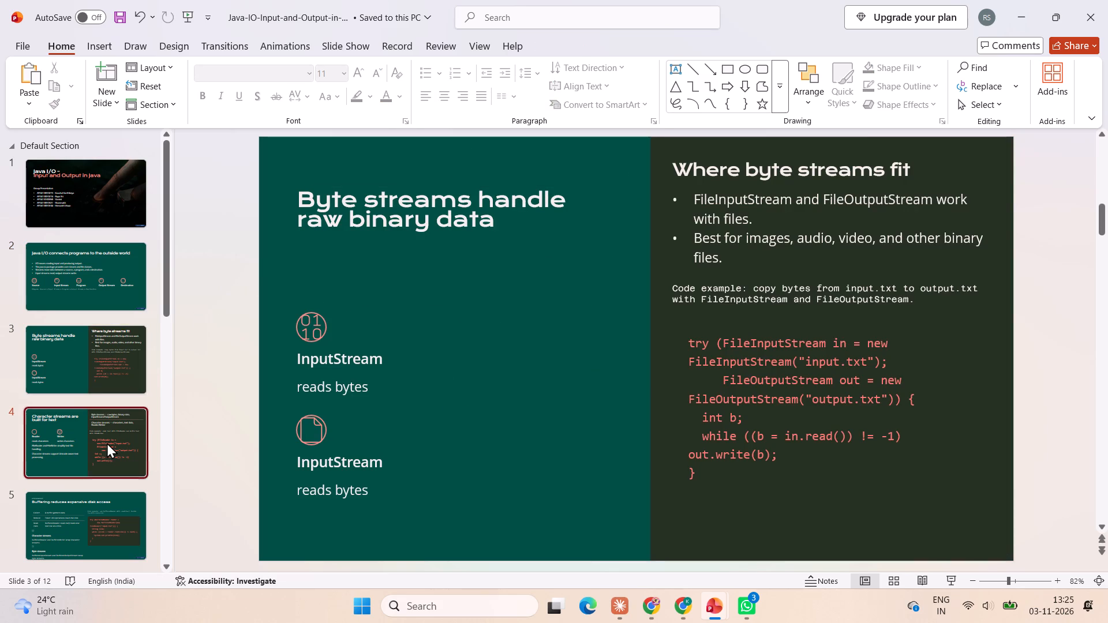
pyautogui.click(96, 534)
pyautogui.click(342, 169)
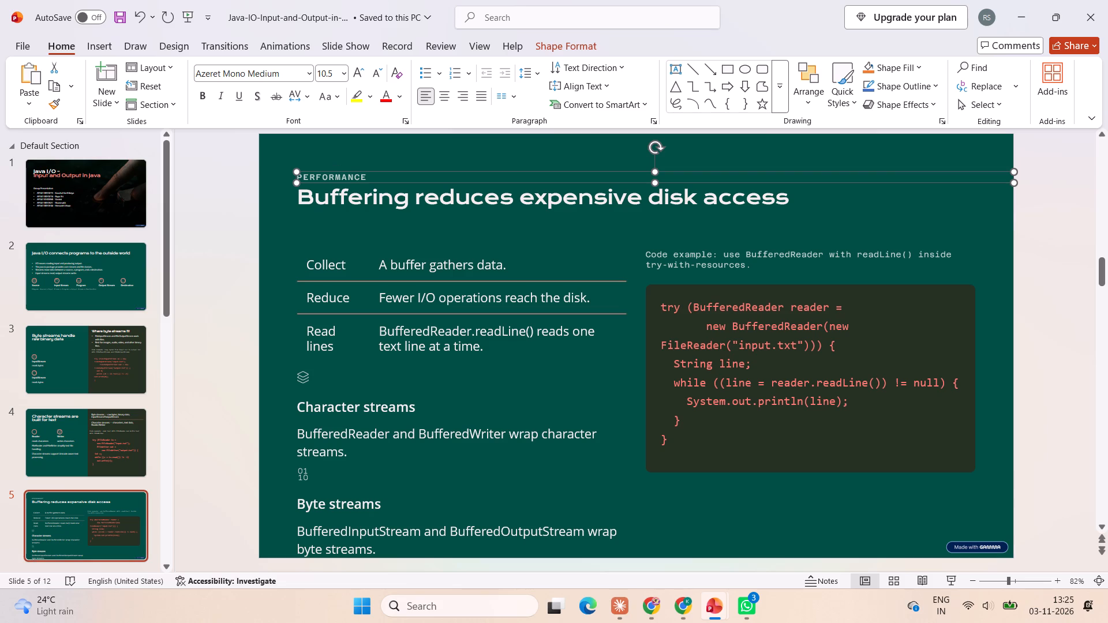
pyautogui.press('BackSpace')
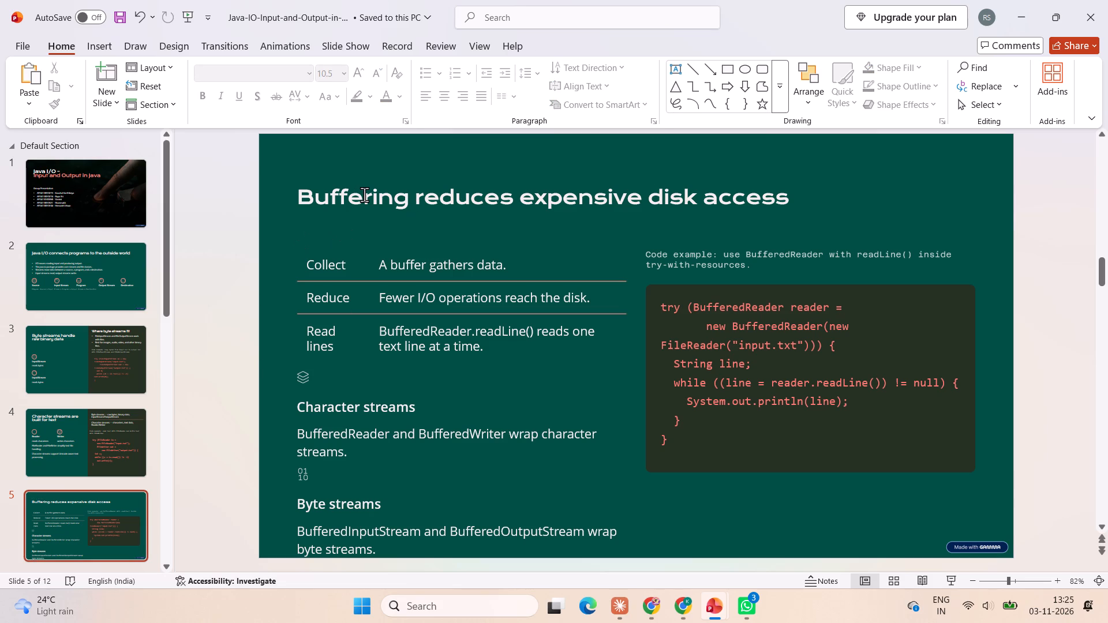
# Examine the remaining slides up to slide 11 and its Exception Handling picture with the 11 / RELIABILITY label.
pyautogui.scroll(-3, 184, 410)
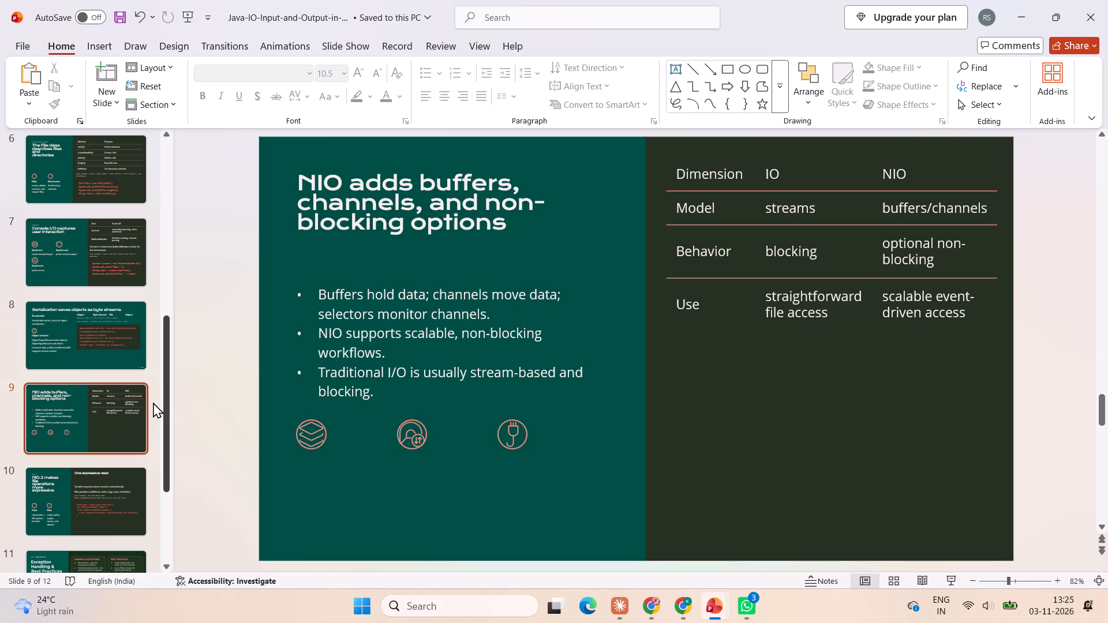
pyautogui.scroll(-3, 84, 430)
pyautogui.click(84, 430)
pyautogui.rightClick(84, 430)
pyautogui.click(84, 430)
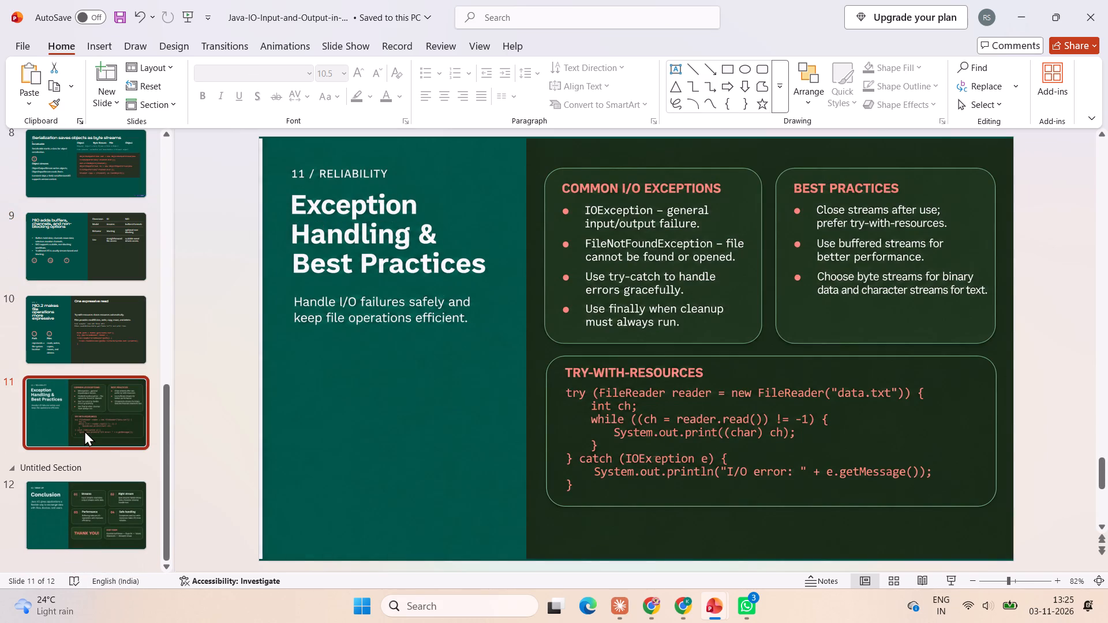
pyautogui.click(233, 410)
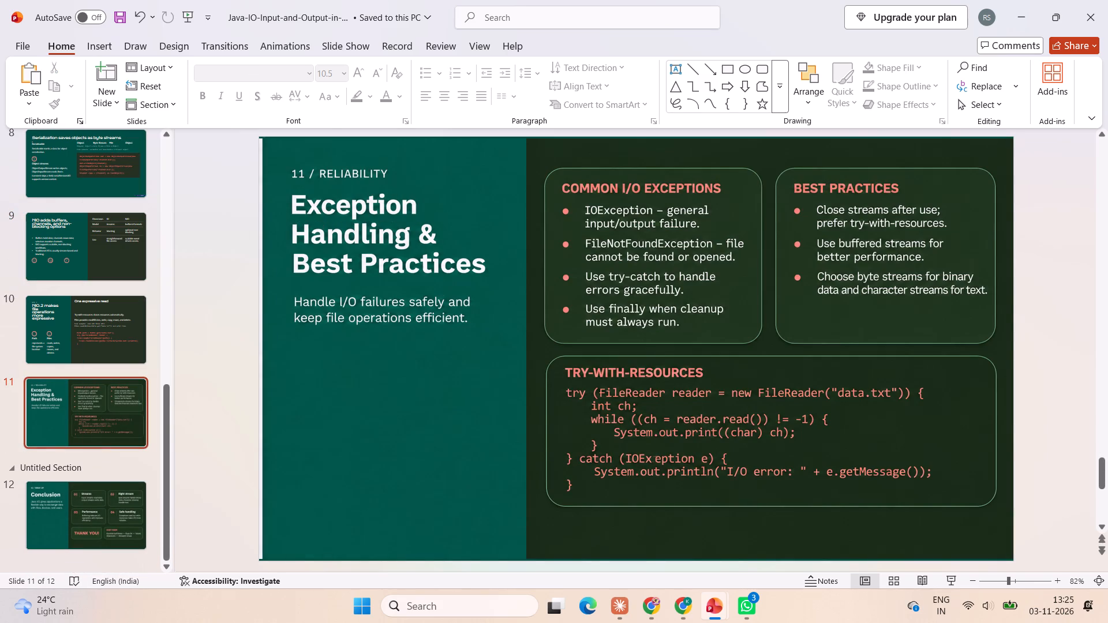
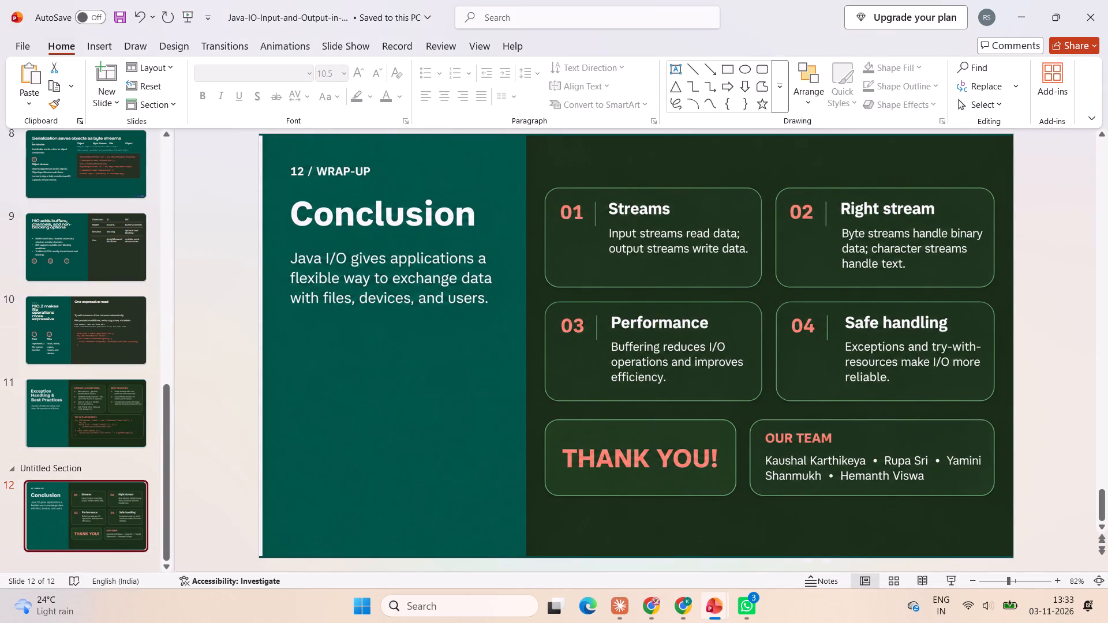
pyautogui.press('Delete')
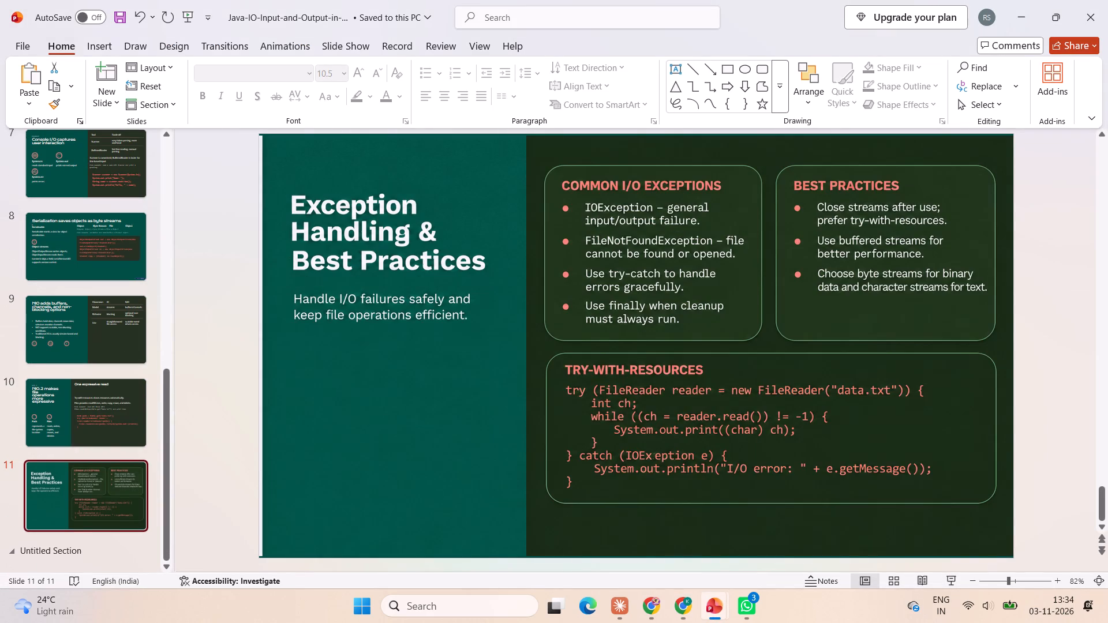
# Add a new blank slide 12 in the Untitled Section at the end of the deck.
pyautogui.scroll(-6, 85, 485)
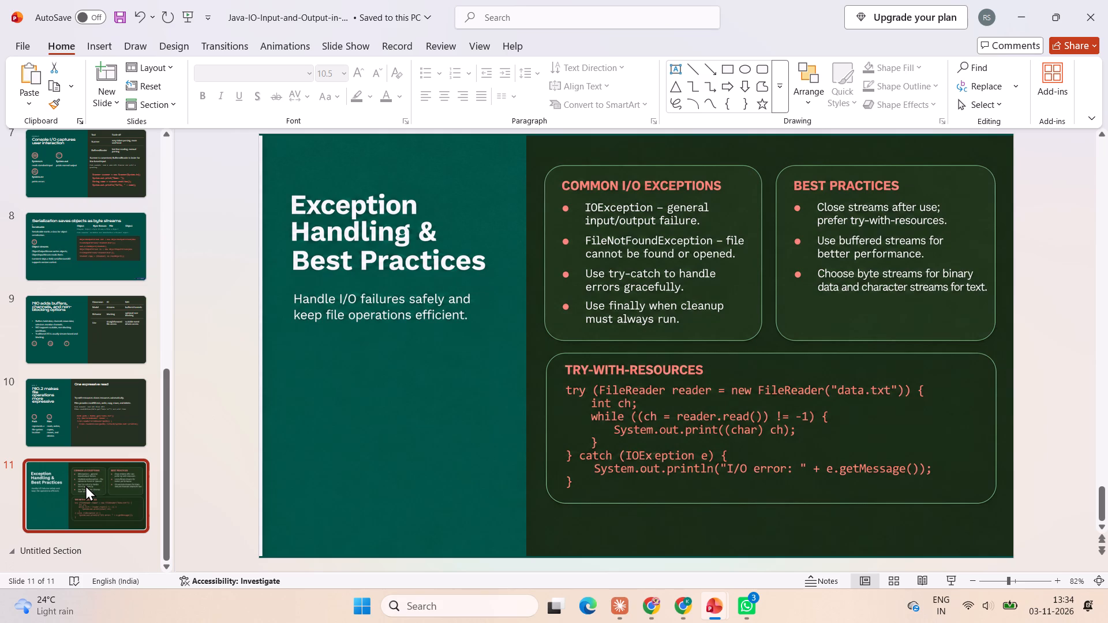
pyautogui.click(61, 550)
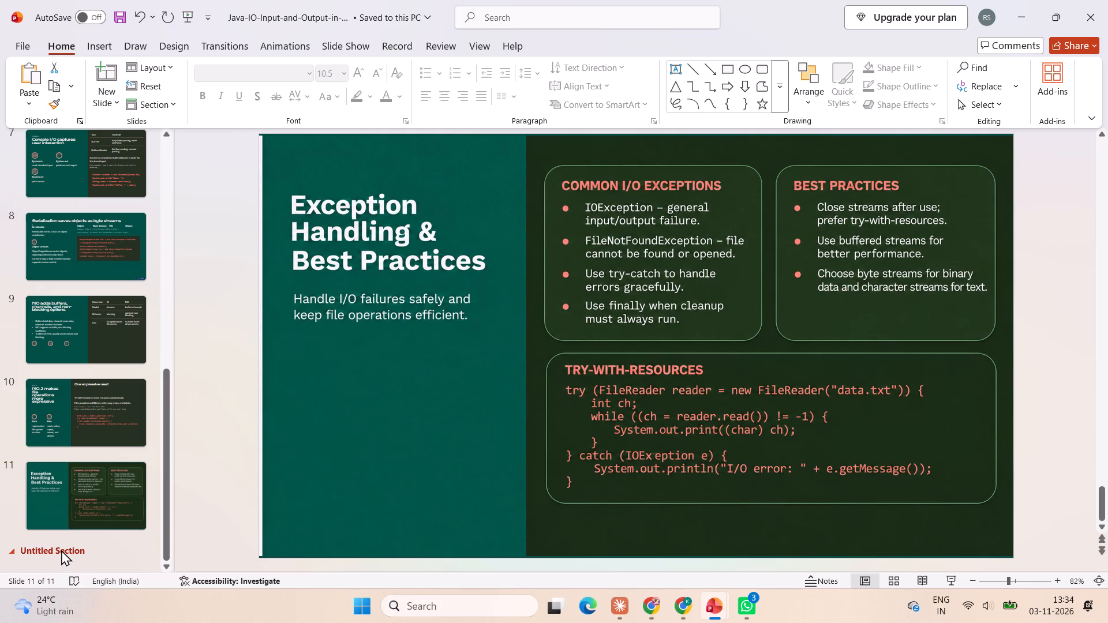
pyautogui.click(93, 40)
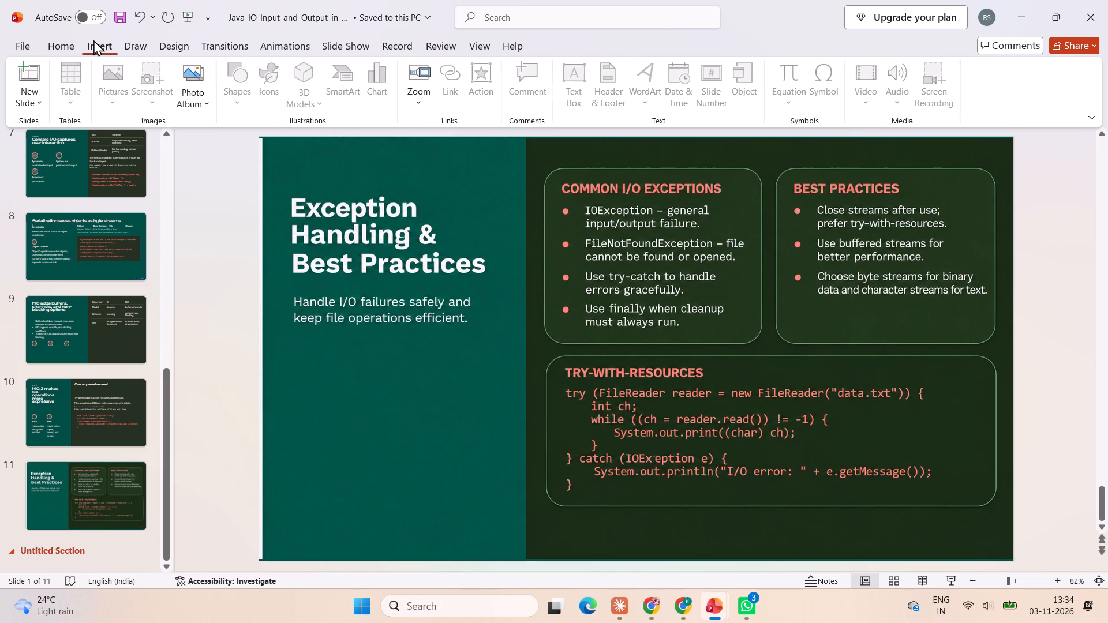
pyautogui.click(61, 39)
pyautogui.click(100, 77)
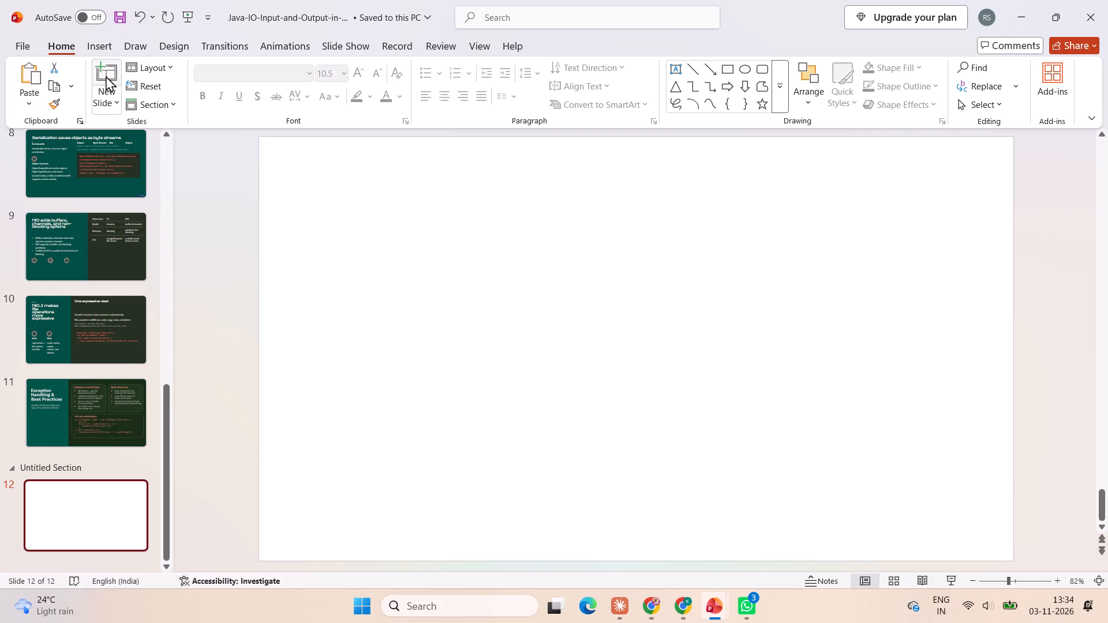
pyautogui.click(98, 527)
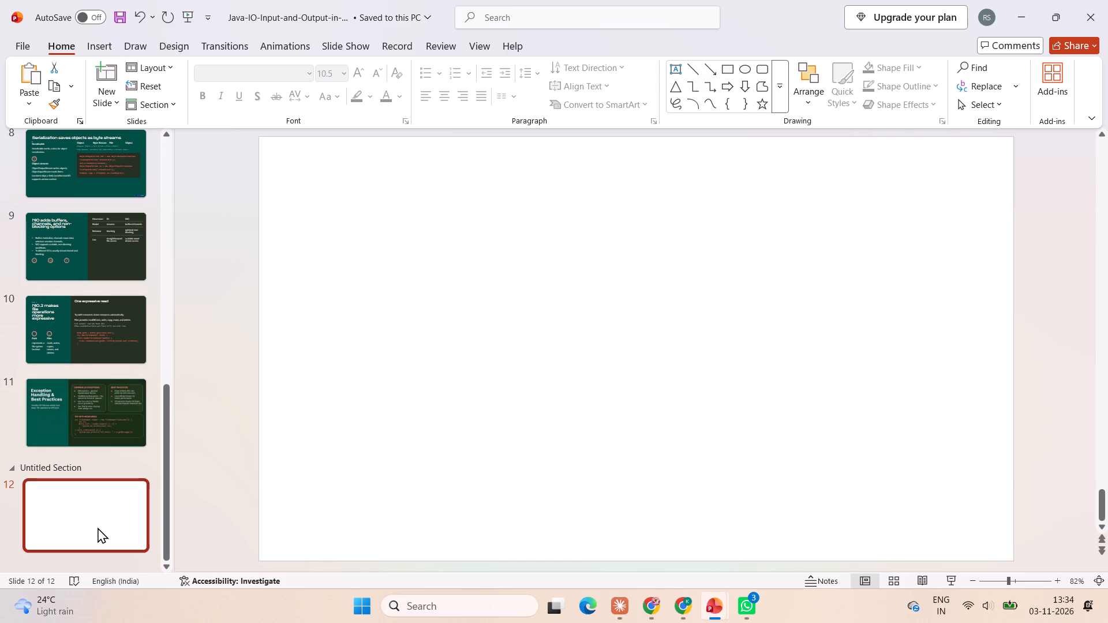
pyautogui.moveTo(98, 527); pyautogui.dragTo(104, 517)
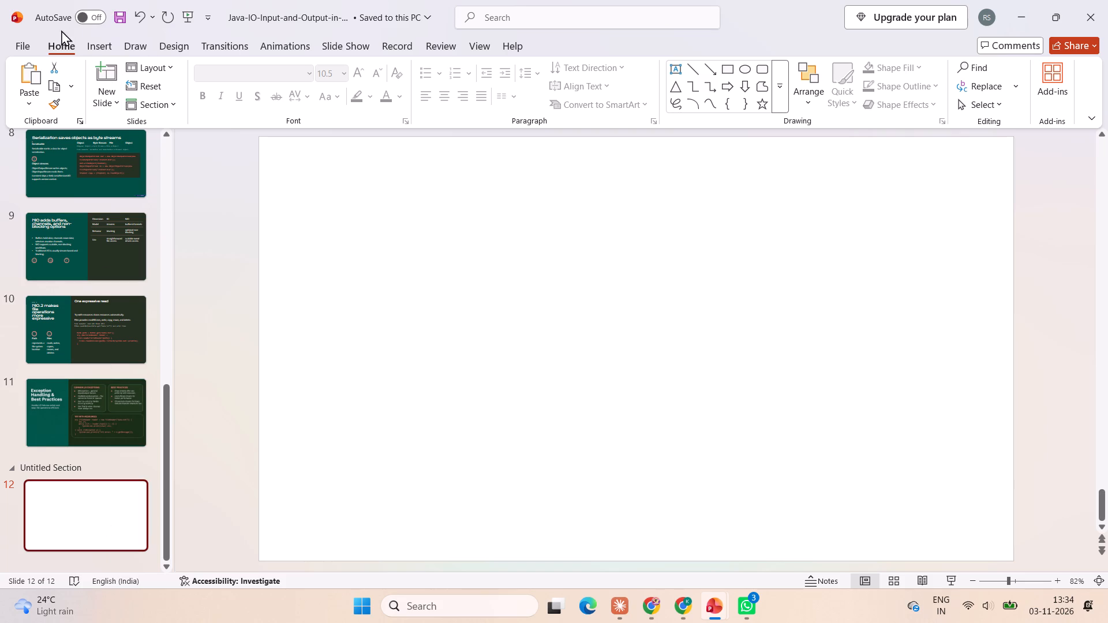
# Insert the picture "Java I_O Conclusion Slide" from the Desktop onto the blank slide 12.
pyautogui.click(96, 36)
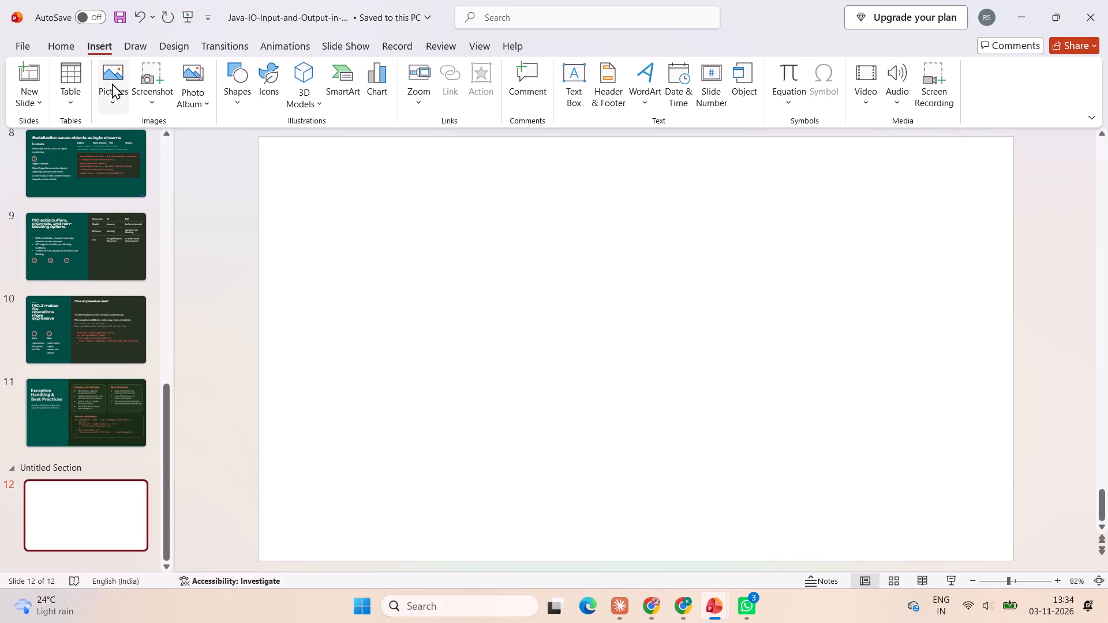
pyautogui.click(112, 83)
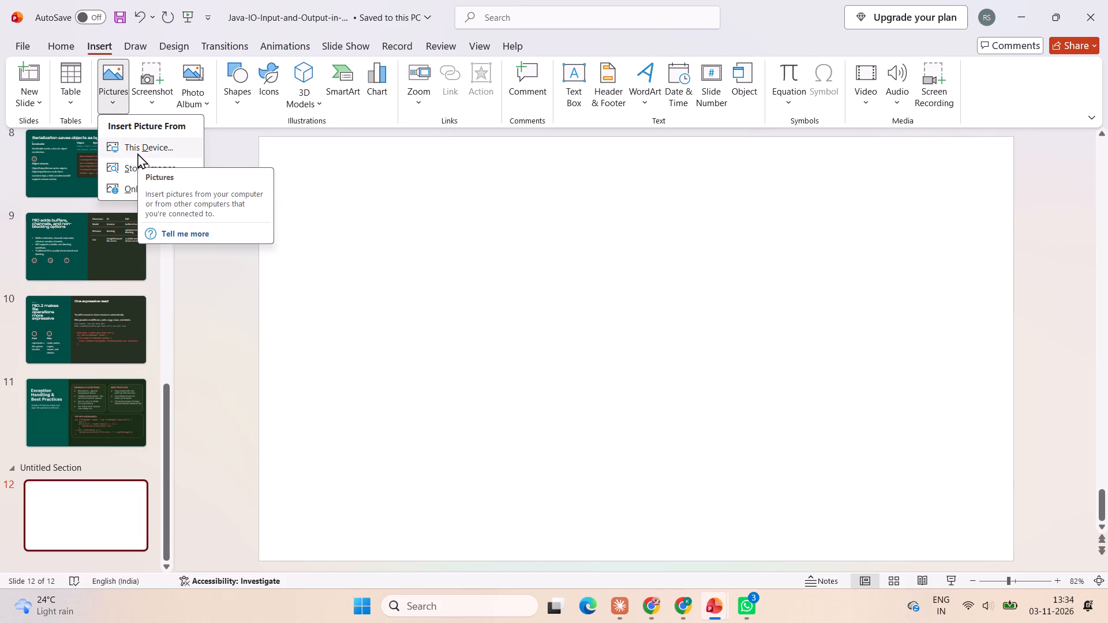
pyautogui.click(138, 143)
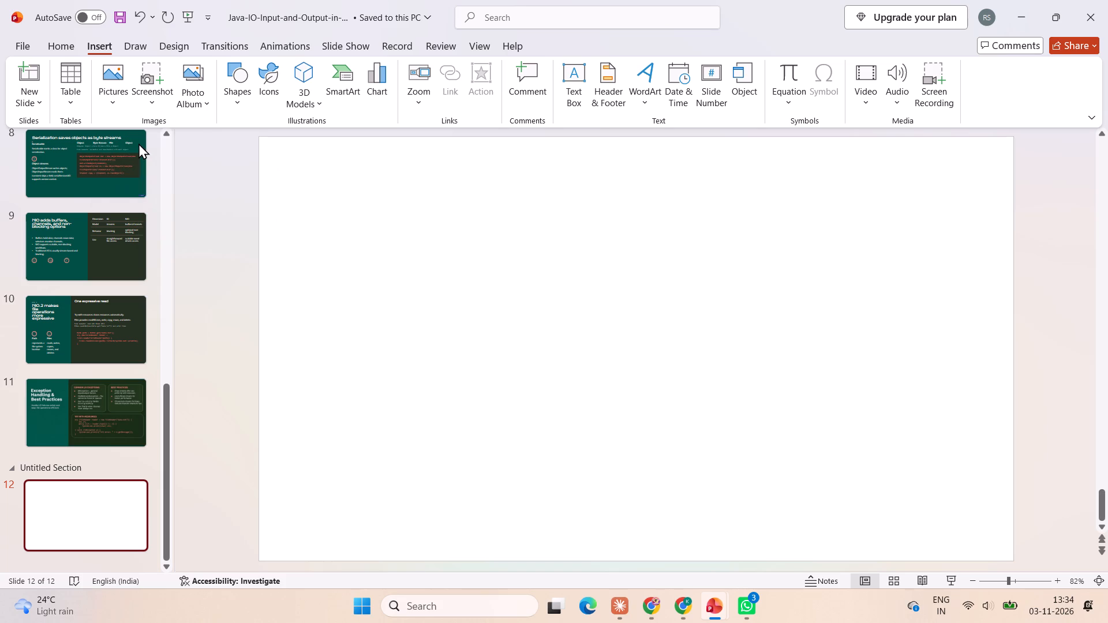
pyautogui.scroll(-20, 245, 198)
pyautogui.scroll(-20, 245, 198)
pyautogui.scroll(-20, 245, 198)
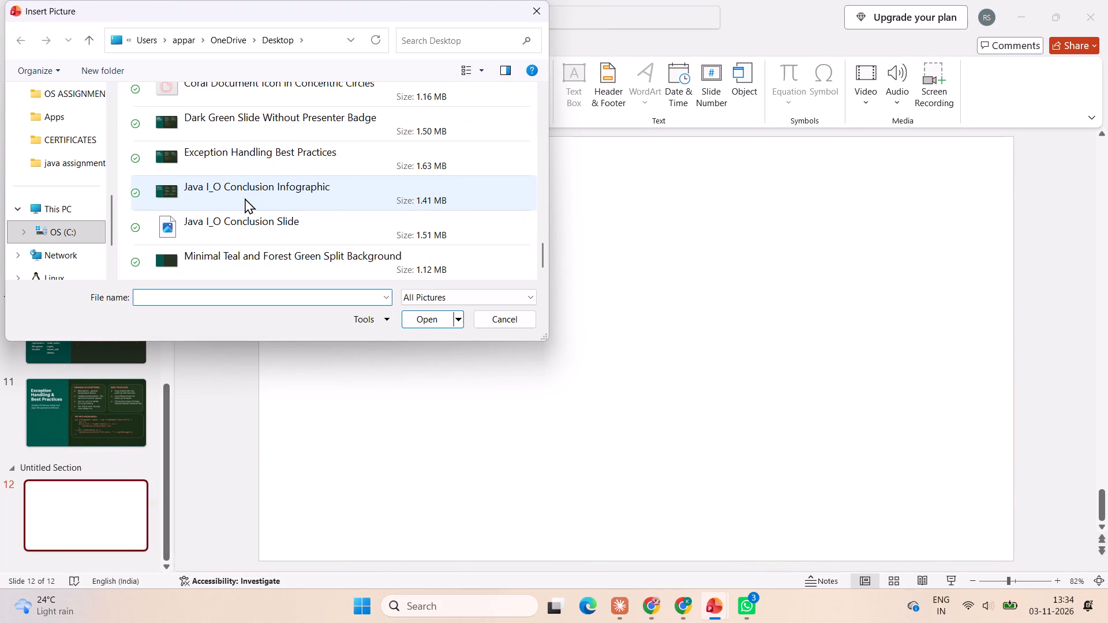
pyautogui.click(254, 228)
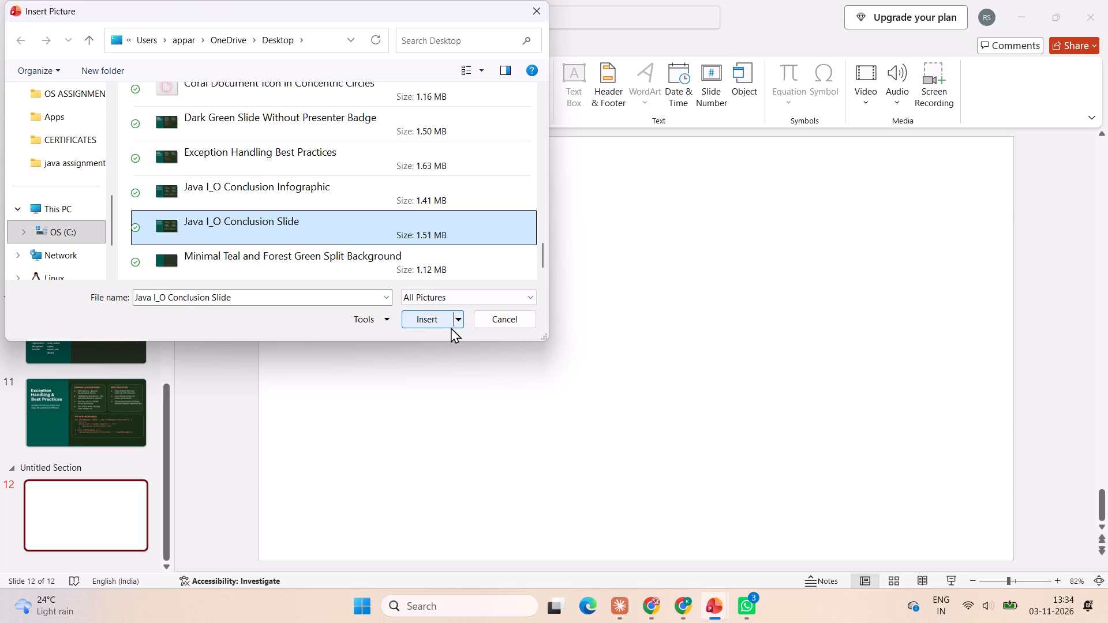
pyautogui.click(436, 320)
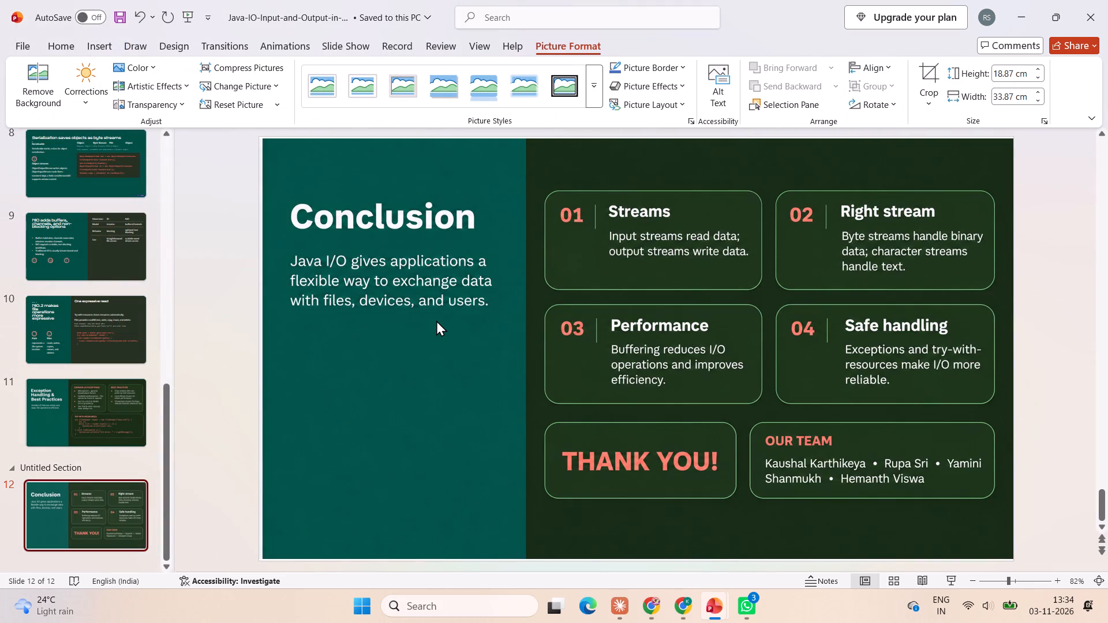
pyautogui.click(1085, 301)
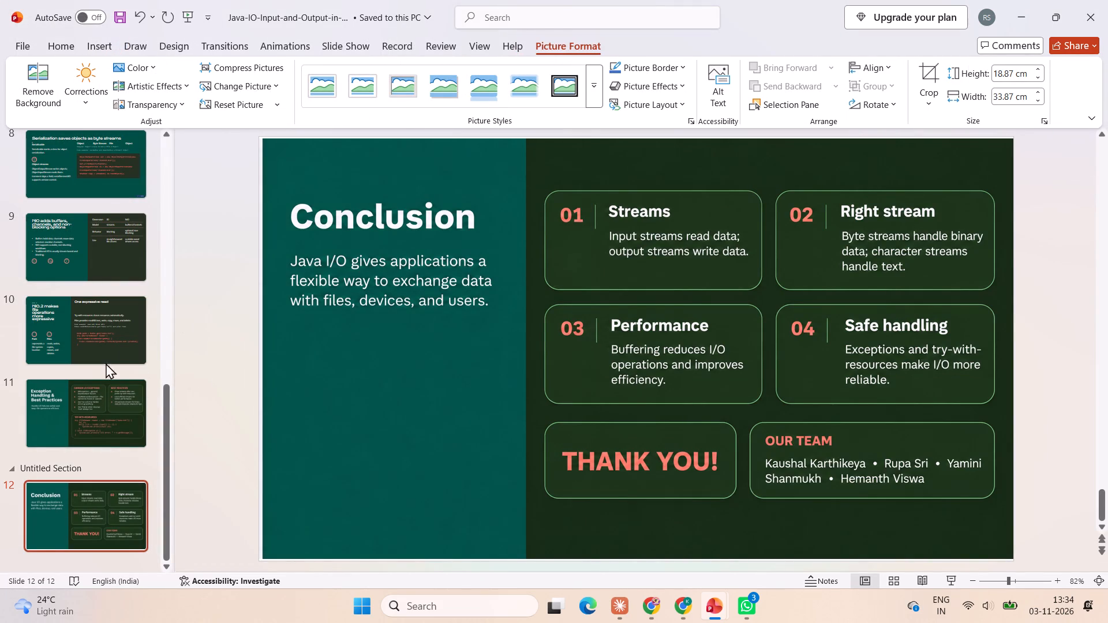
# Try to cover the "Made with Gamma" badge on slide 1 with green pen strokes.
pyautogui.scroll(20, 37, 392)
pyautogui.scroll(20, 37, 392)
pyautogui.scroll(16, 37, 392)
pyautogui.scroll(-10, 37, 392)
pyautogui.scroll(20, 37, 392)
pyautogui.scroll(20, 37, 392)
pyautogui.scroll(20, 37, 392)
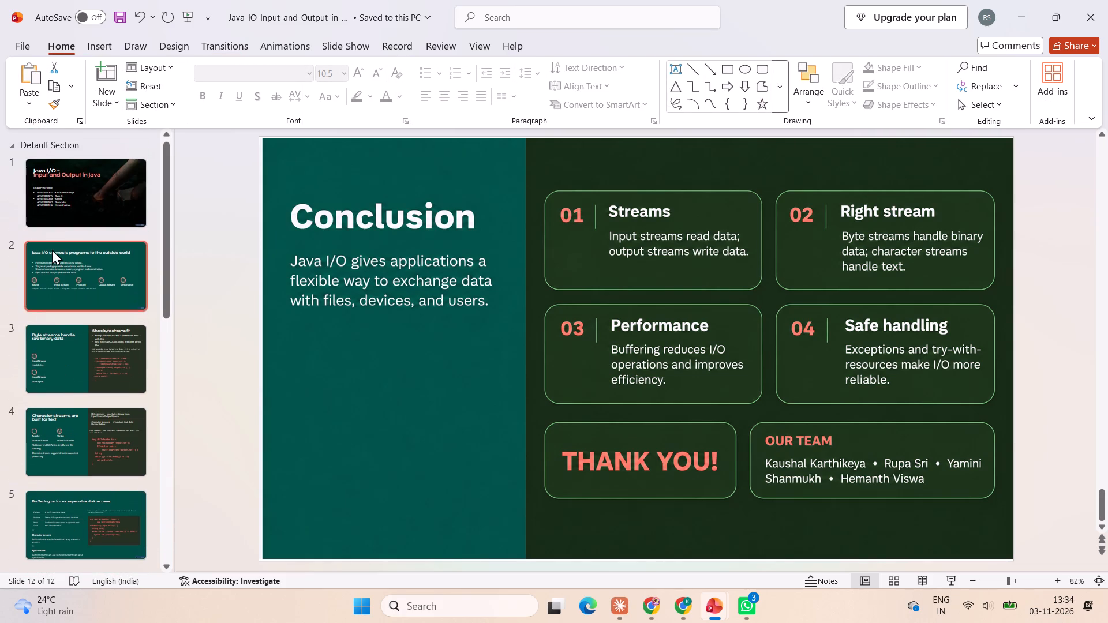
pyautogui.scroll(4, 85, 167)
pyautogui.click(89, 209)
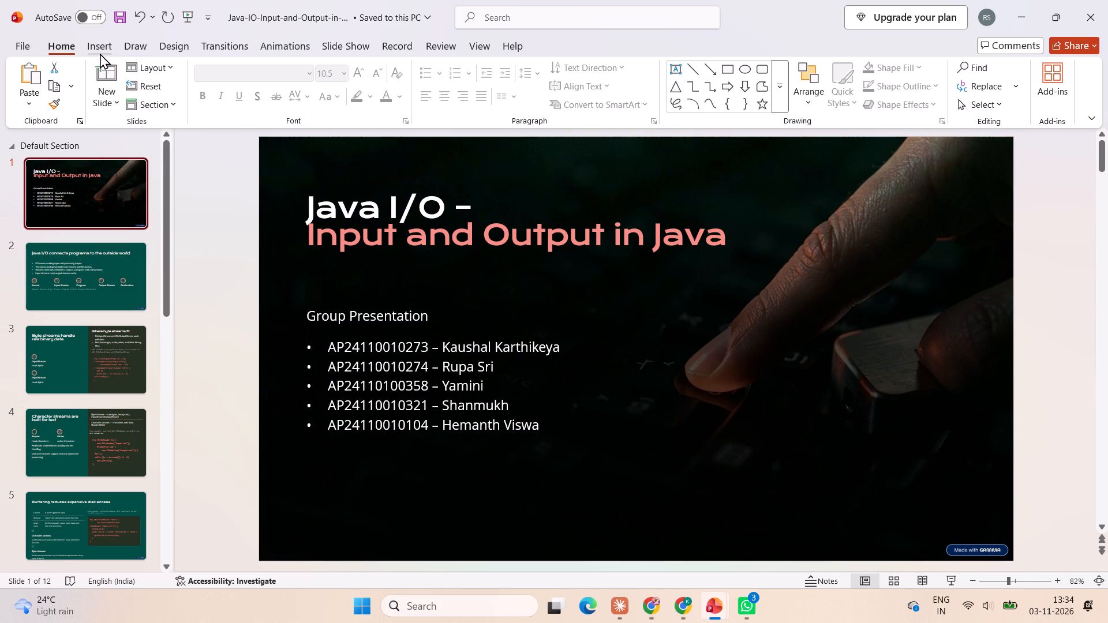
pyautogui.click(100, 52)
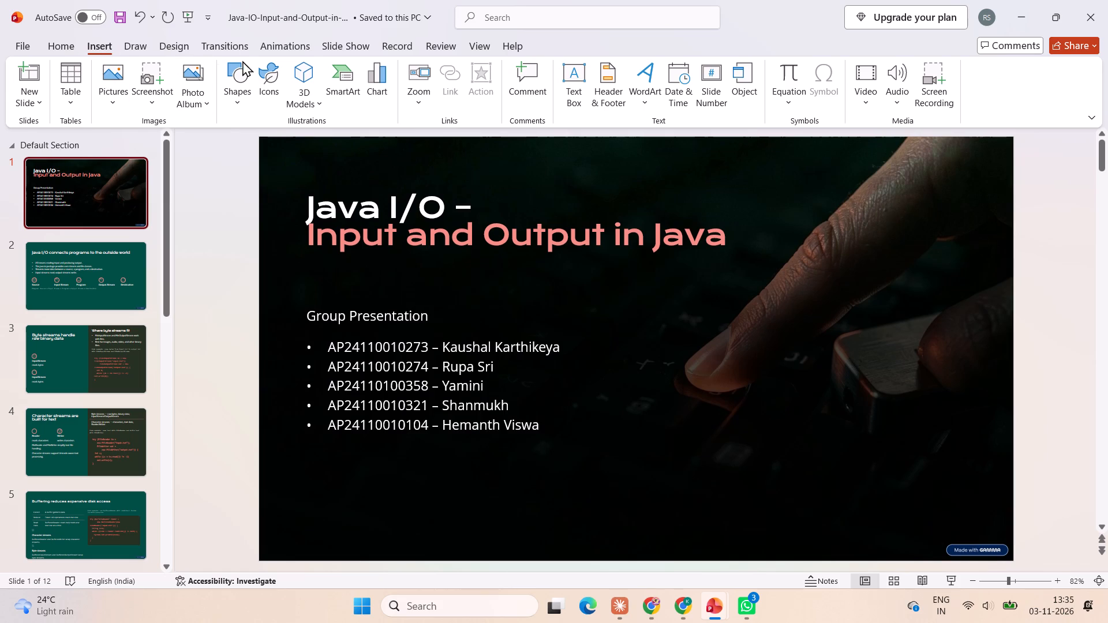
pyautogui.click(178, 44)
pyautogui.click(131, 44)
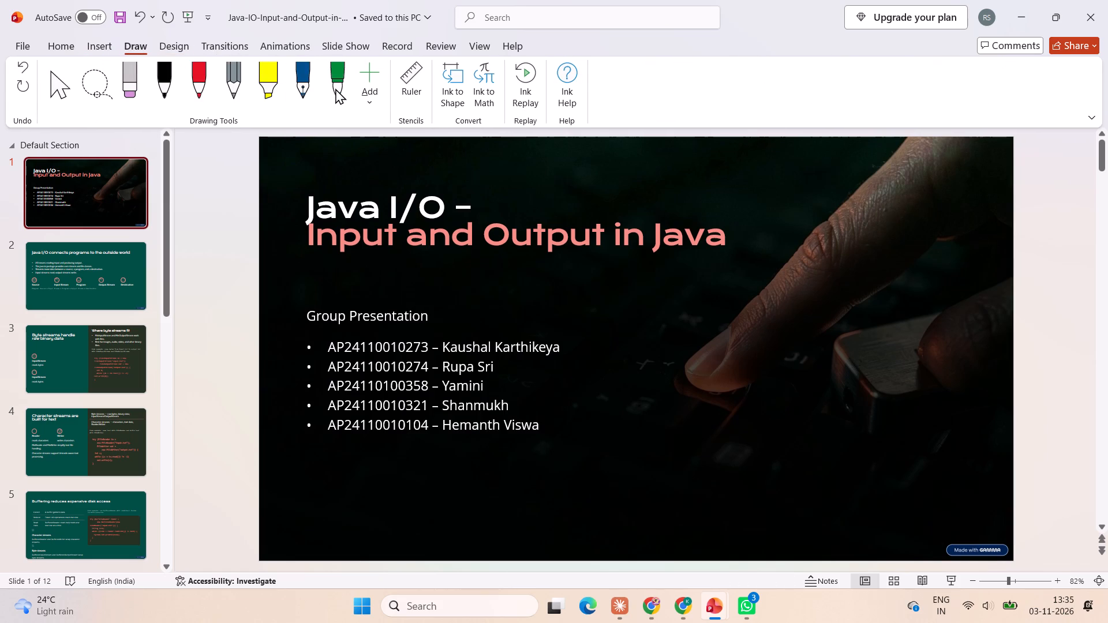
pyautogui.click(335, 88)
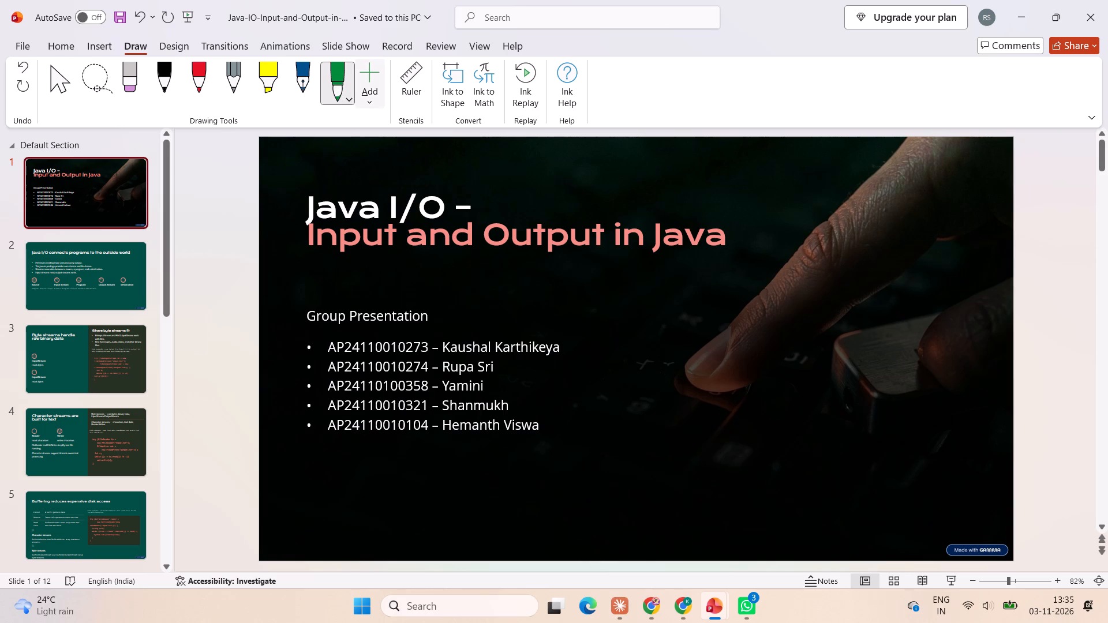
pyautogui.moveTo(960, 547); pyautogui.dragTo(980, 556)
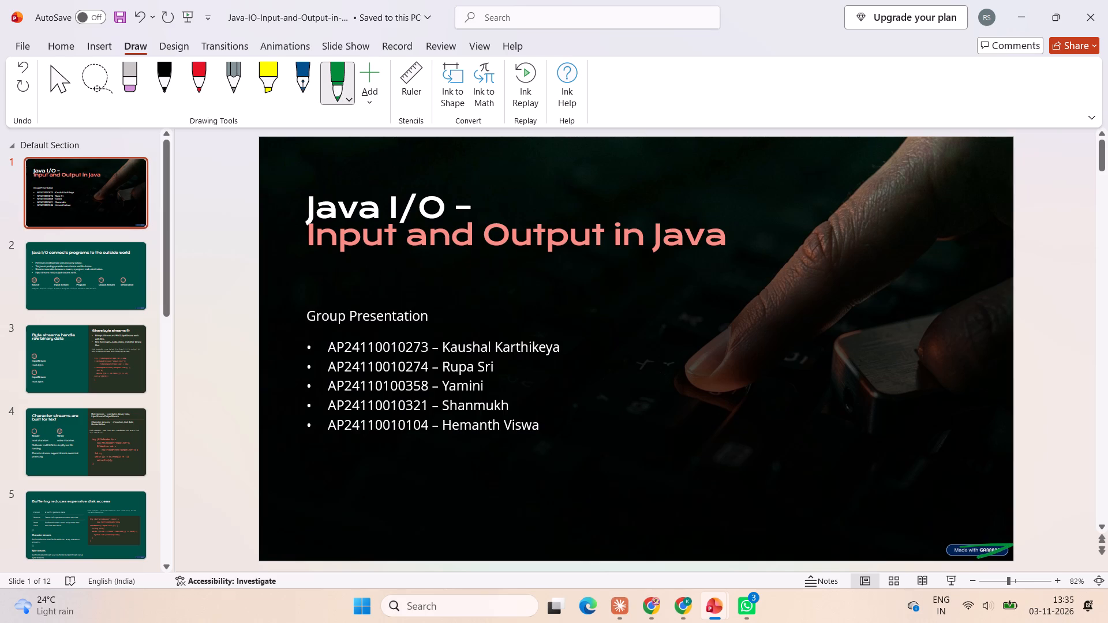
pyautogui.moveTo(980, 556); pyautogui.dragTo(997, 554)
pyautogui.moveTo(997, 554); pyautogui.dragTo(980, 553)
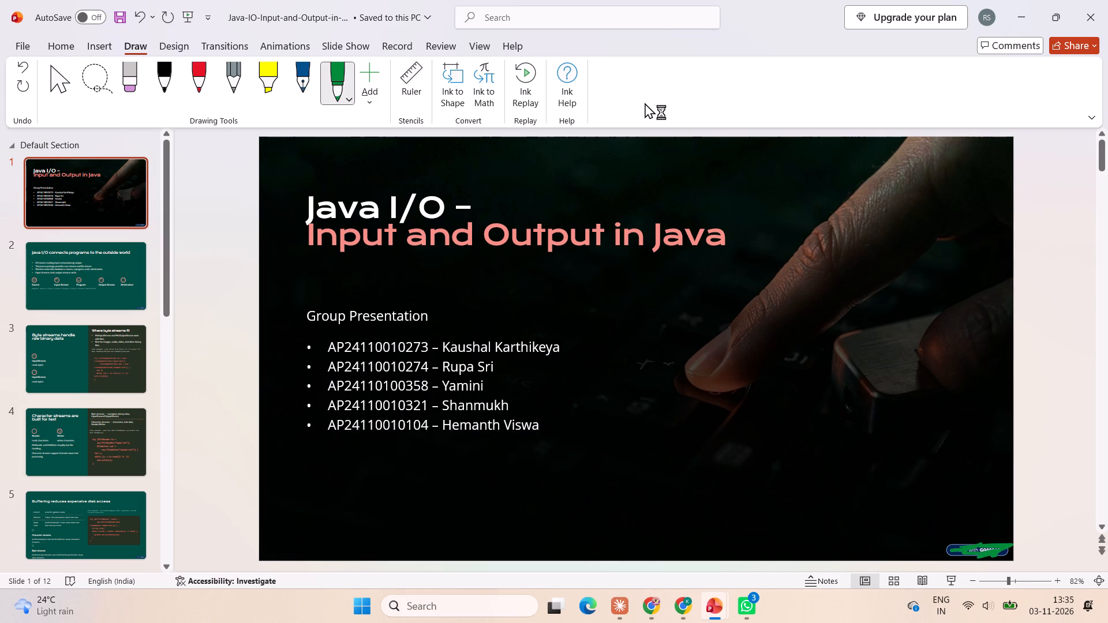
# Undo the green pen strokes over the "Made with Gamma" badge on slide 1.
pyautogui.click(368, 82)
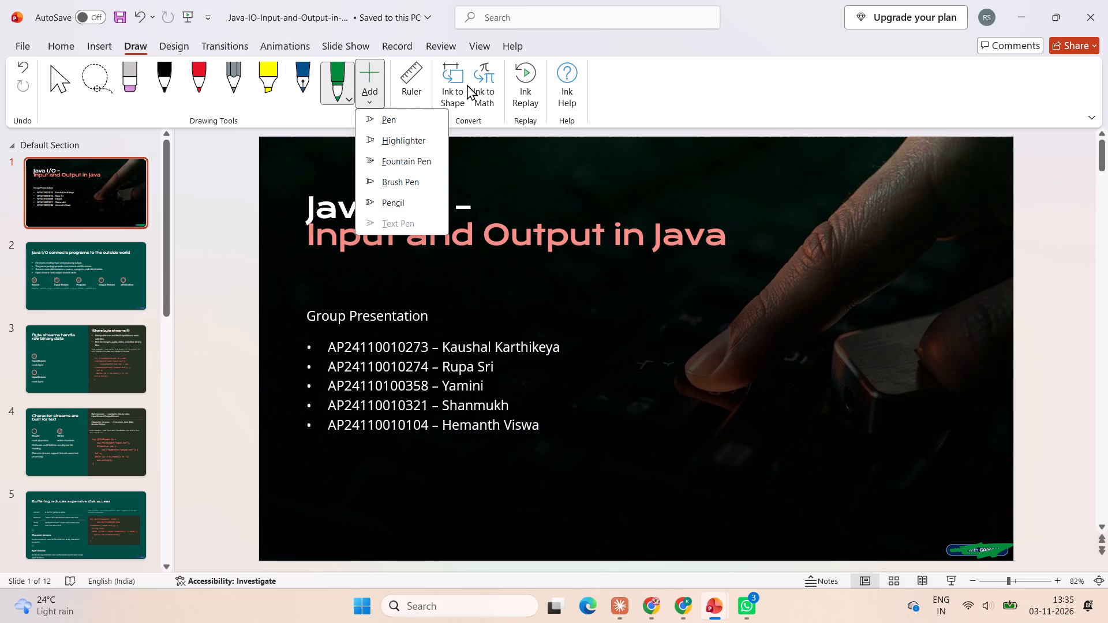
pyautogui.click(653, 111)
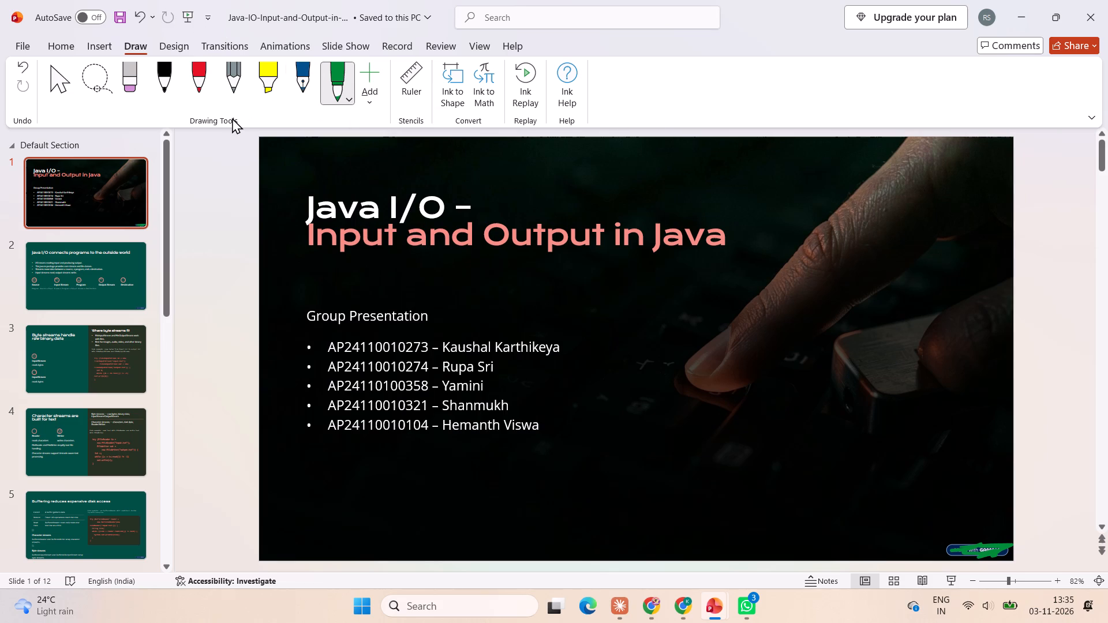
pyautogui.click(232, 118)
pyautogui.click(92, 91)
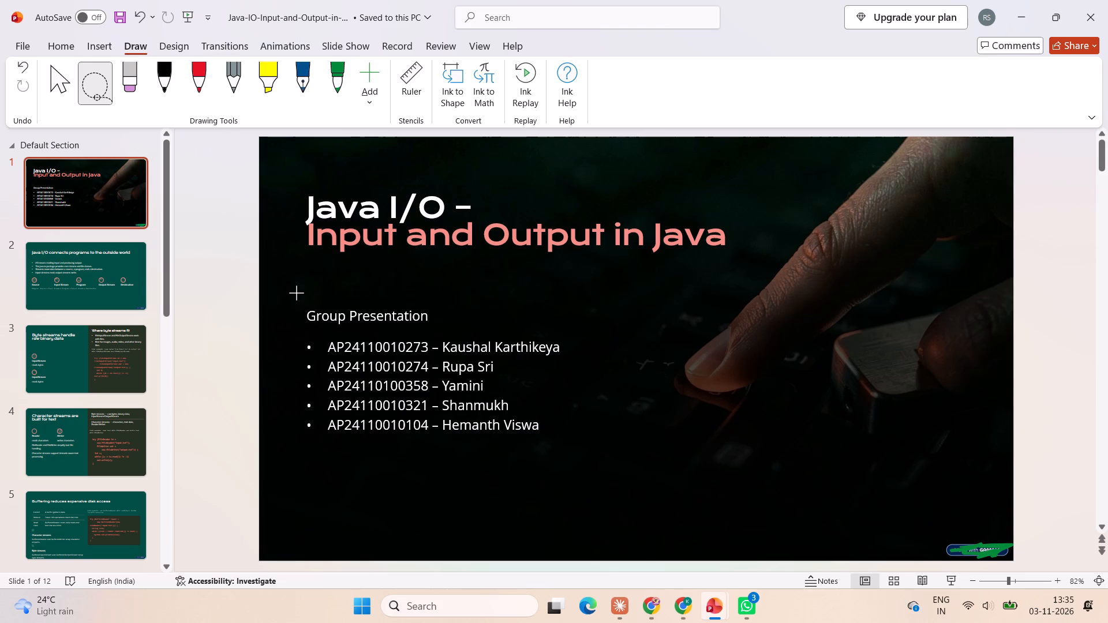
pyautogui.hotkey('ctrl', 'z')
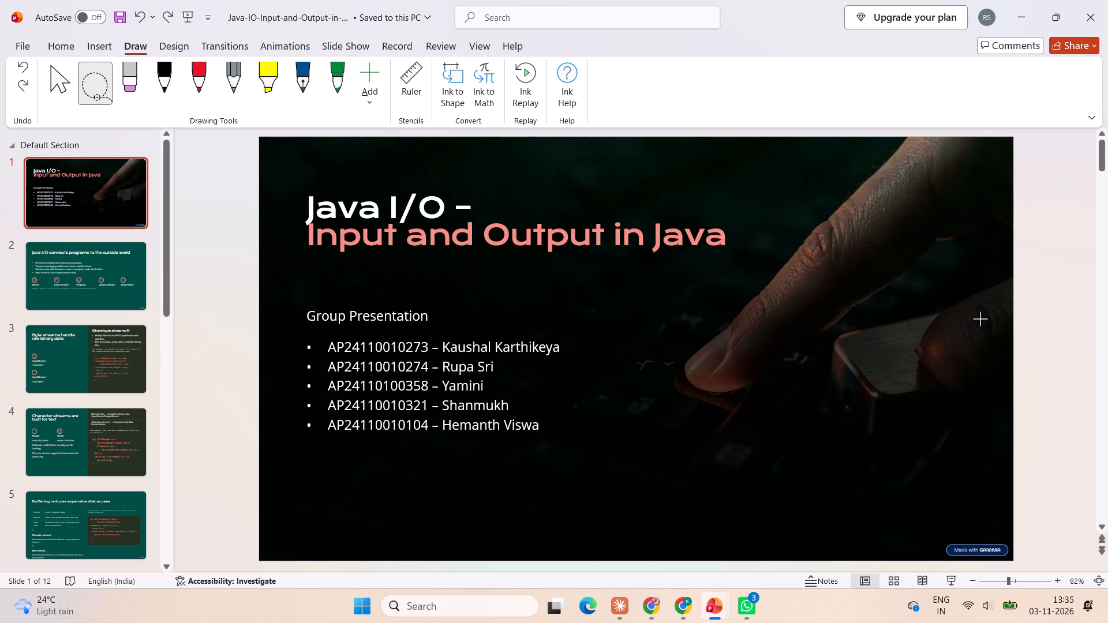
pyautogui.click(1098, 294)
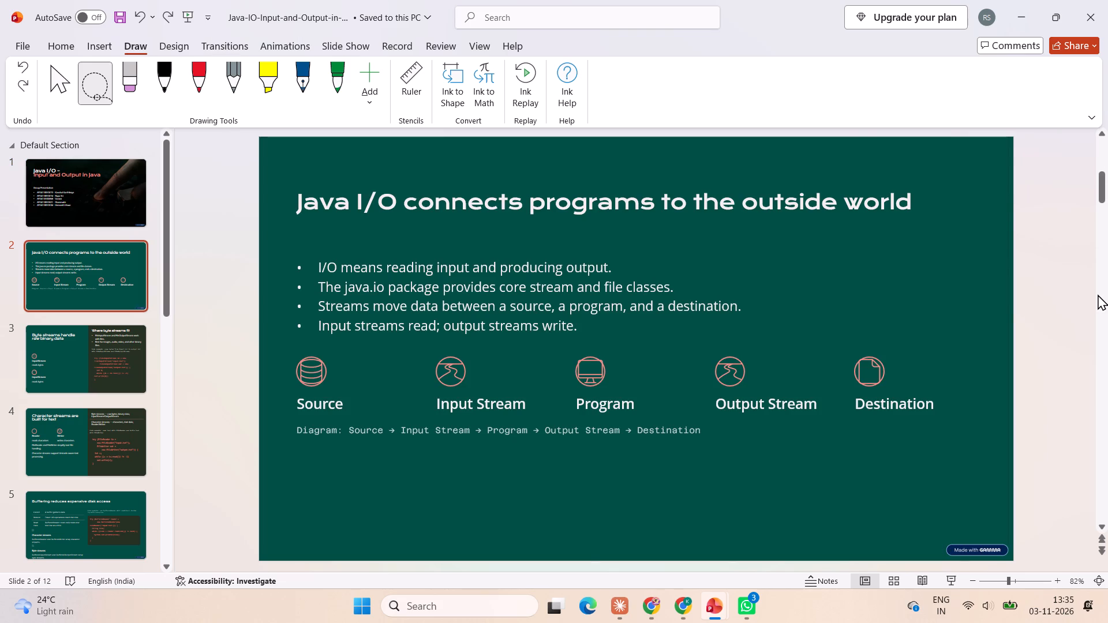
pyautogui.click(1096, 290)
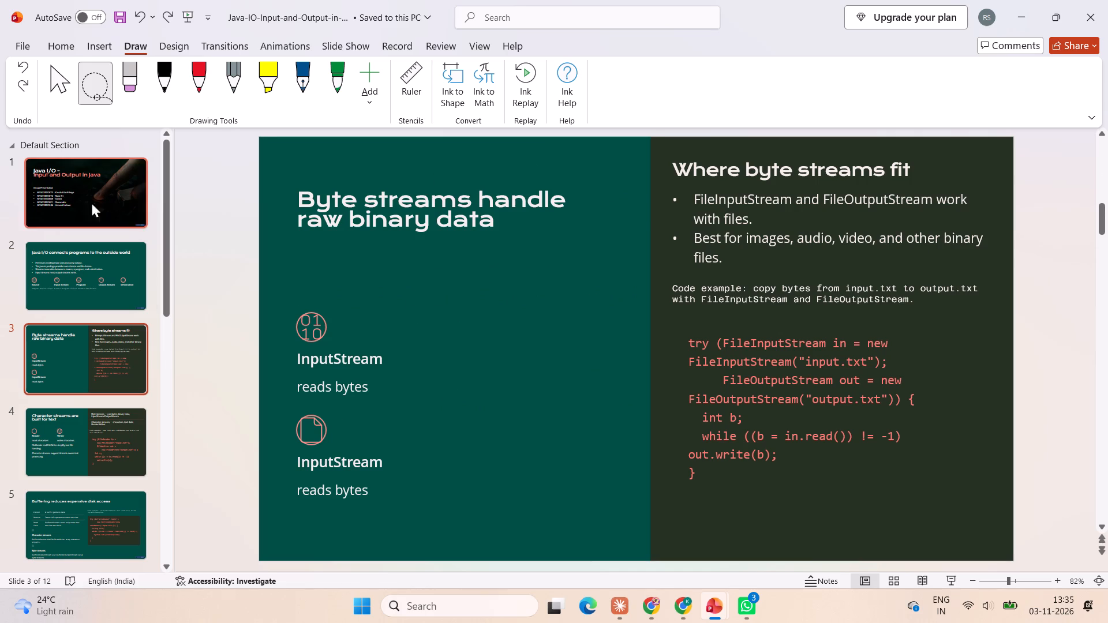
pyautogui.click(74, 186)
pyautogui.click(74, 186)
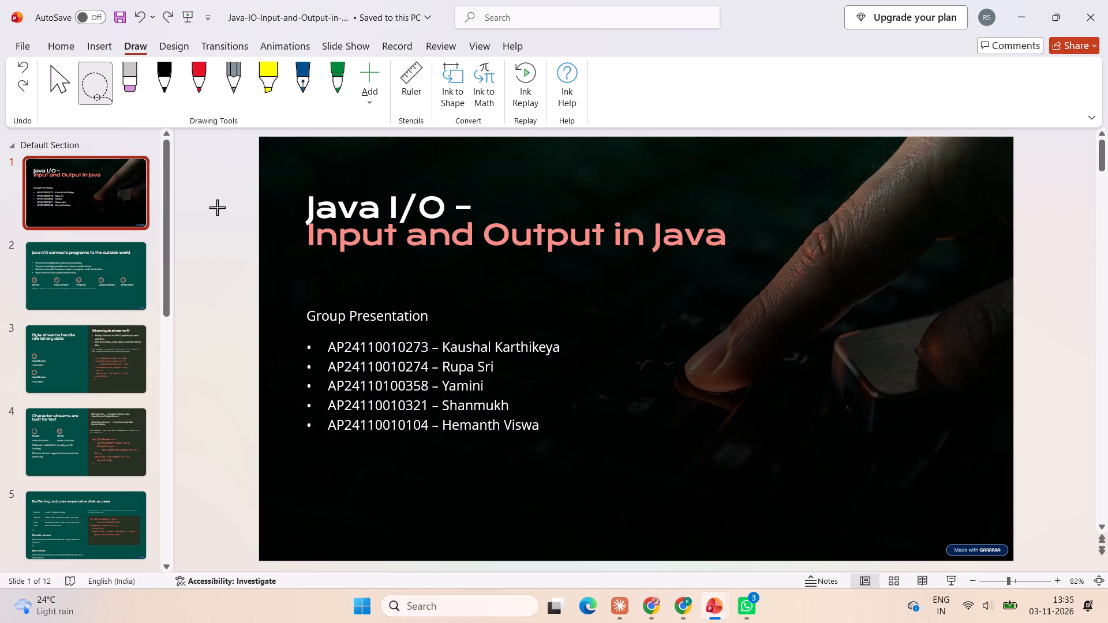
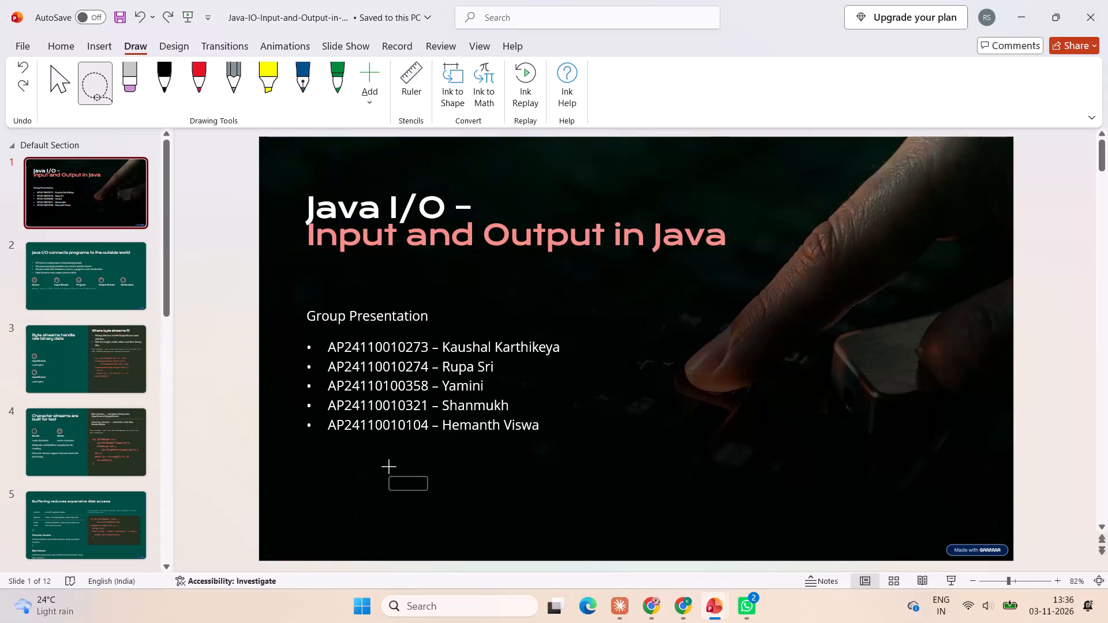
# Review the slides between 2 and 12, examining their titles, layouts and remaining Gamma badges.
pyautogui.scroll(-2, 388, 466)
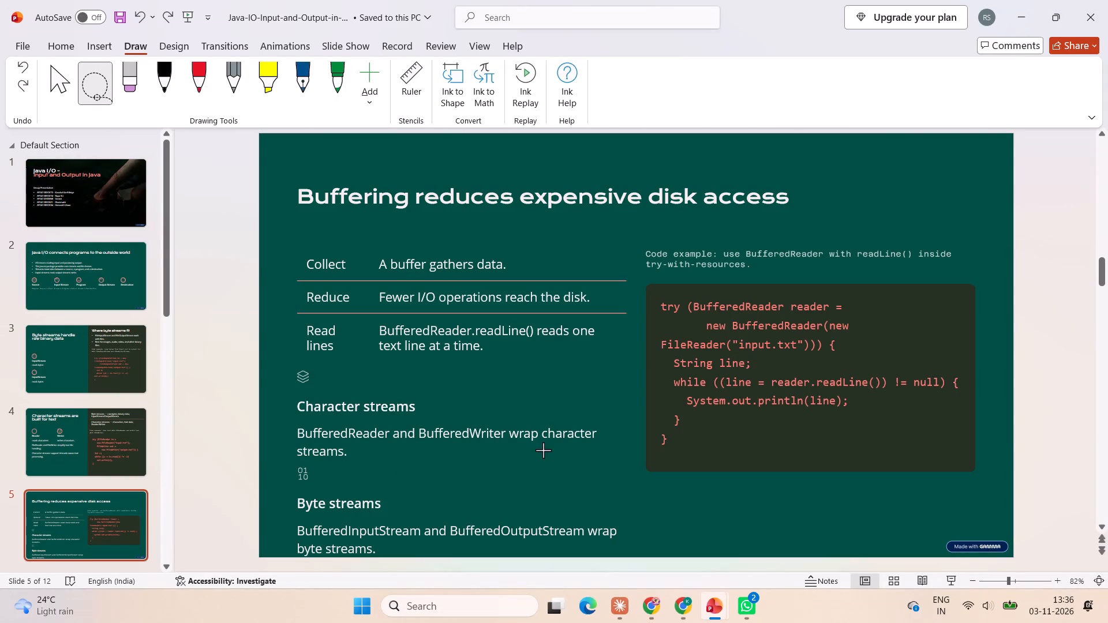
pyautogui.click(1074, 302)
pyautogui.click(47, 283)
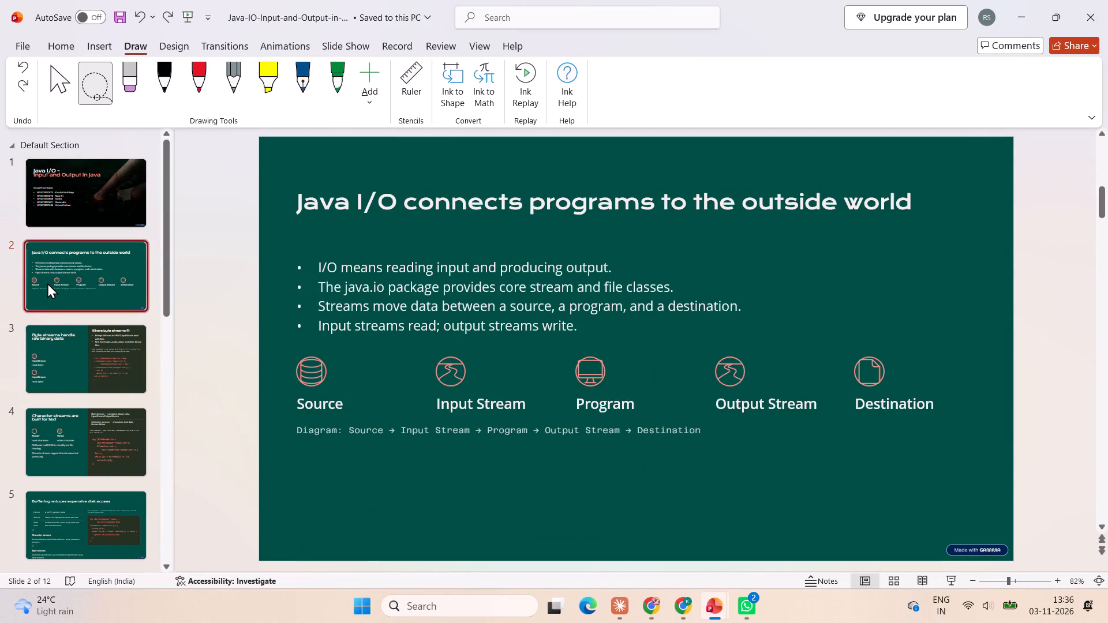
pyautogui.click(54, 397)
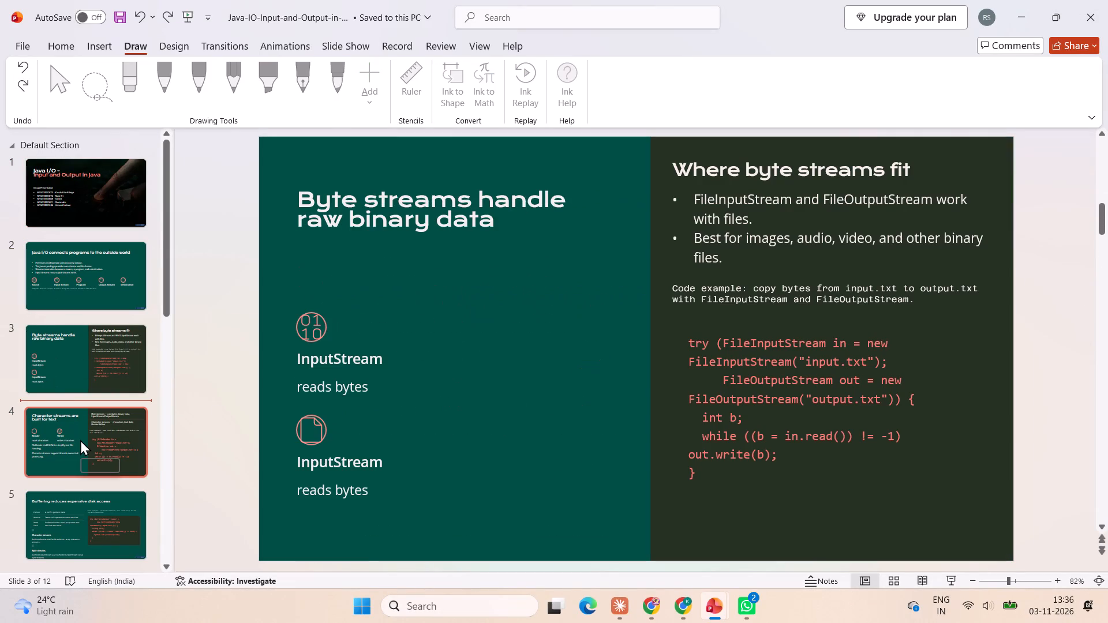
pyautogui.click(80, 440)
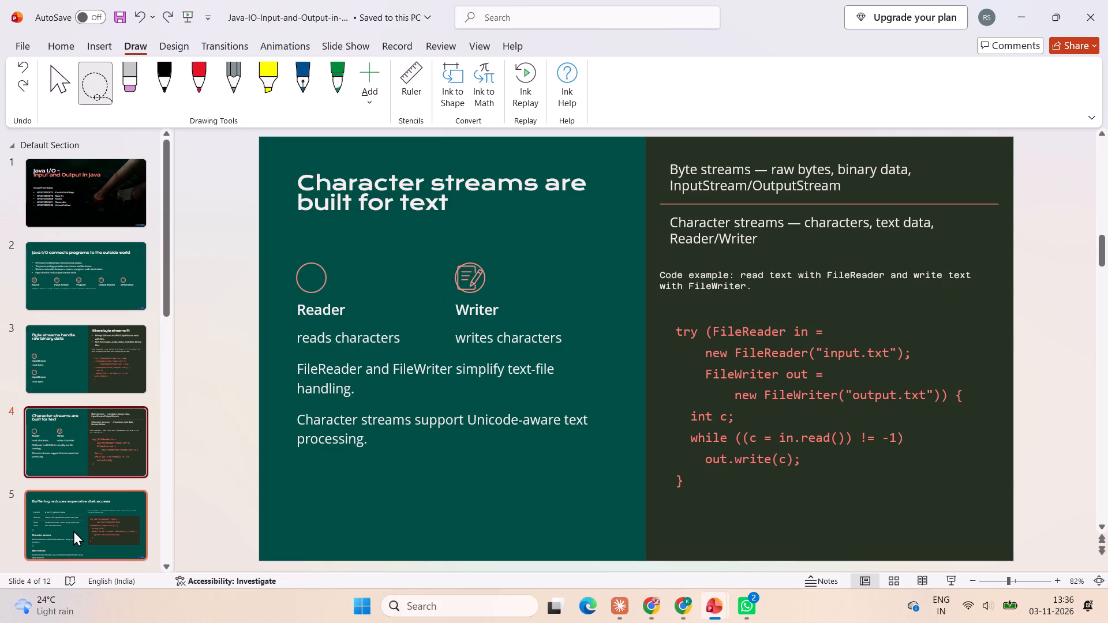
pyautogui.click(73, 530)
pyautogui.scroll(-2, 125, 502)
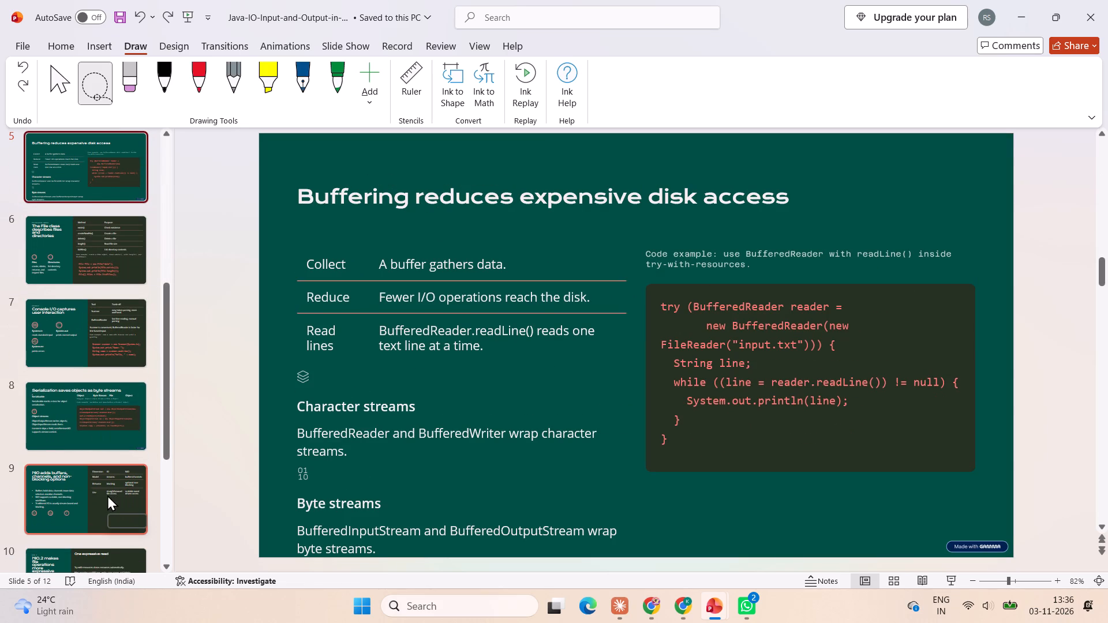
pyautogui.click(107, 495)
pyautogui.scroll(-3, 93, 441)
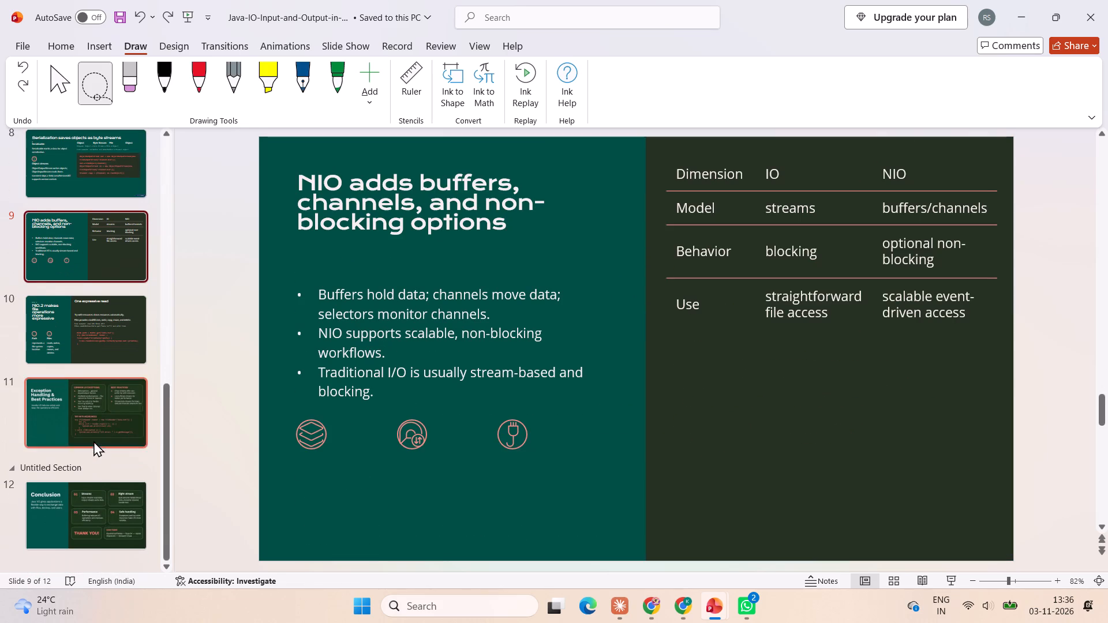
pyautogui.click(339, 187)
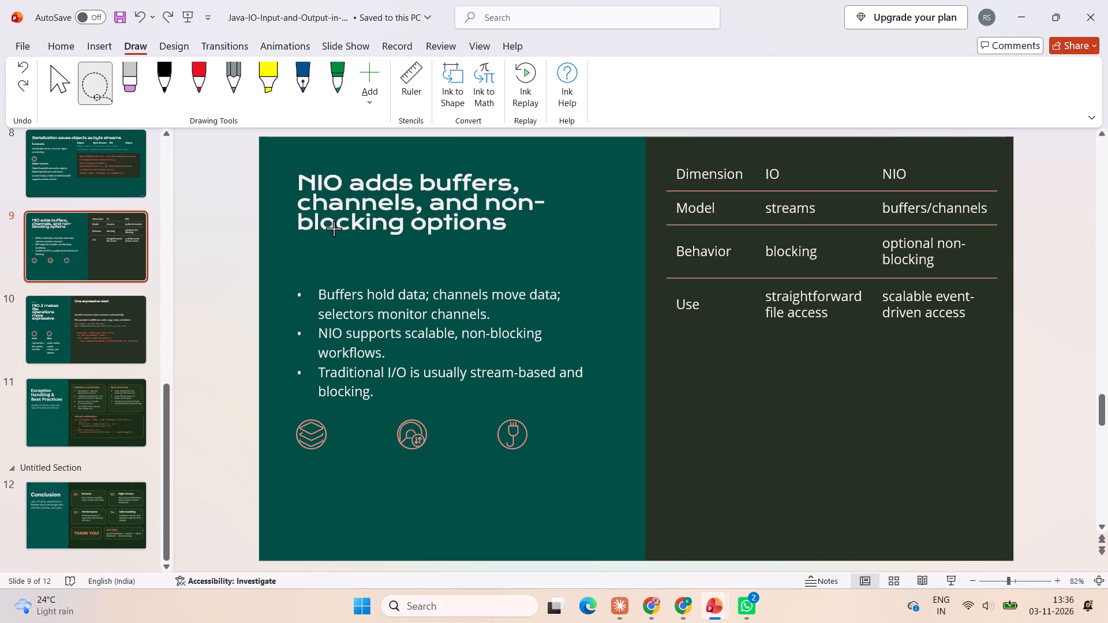
pyautogui.click(334, 228)
pyautogui.click(409, 248)
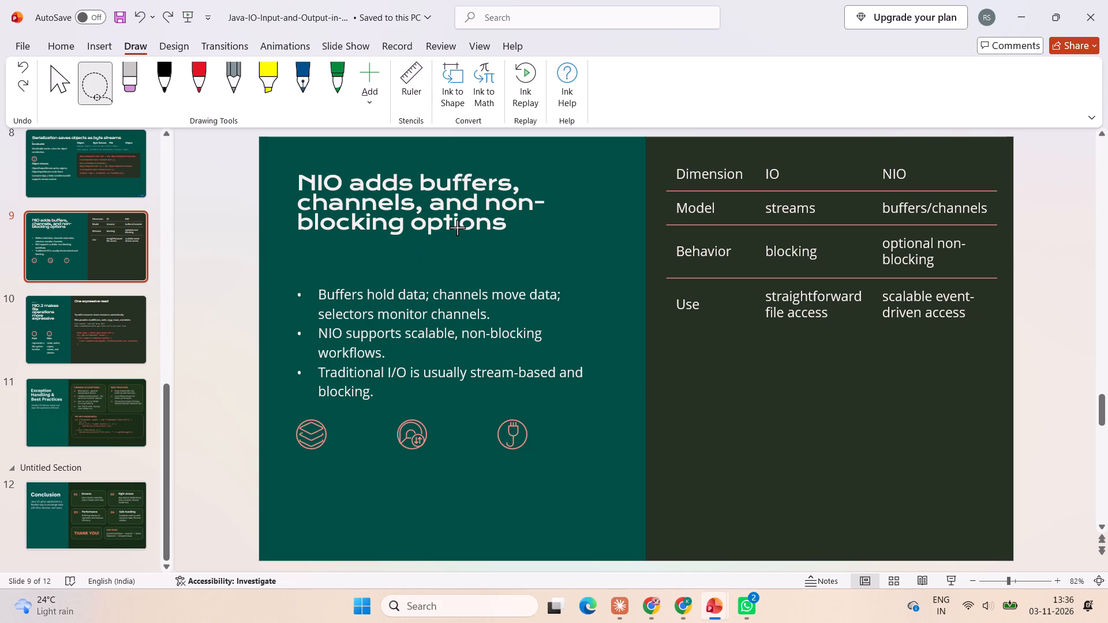
pyautogui.click(457, 227)
pyautogui.moveTo(457, 227); pyautogui.dragTo(113, 515)
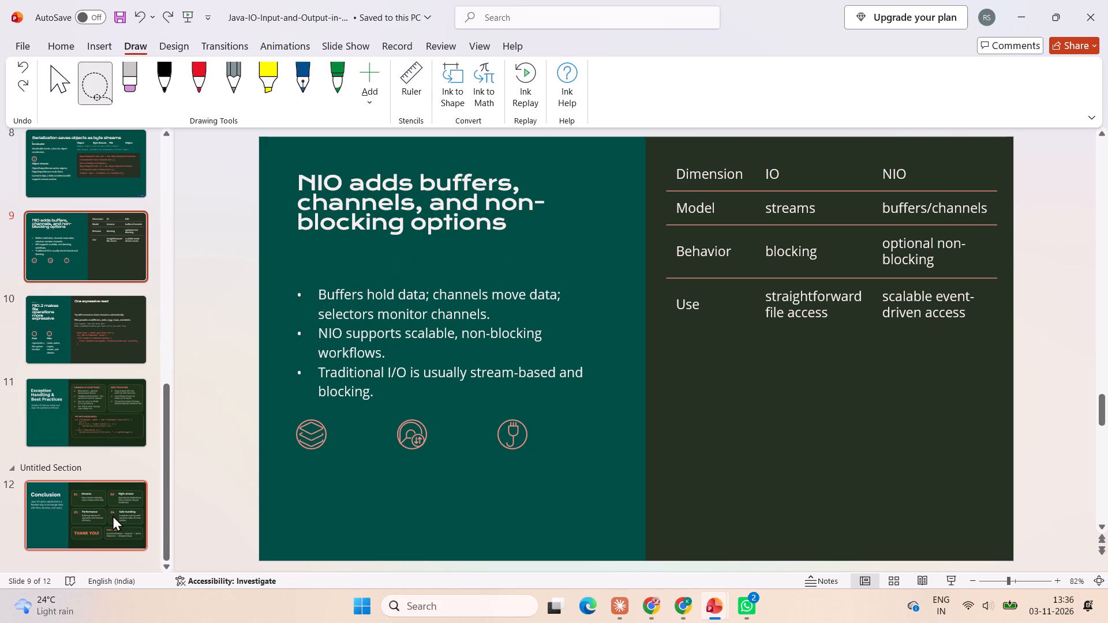
pyautogui.click(126, 484)
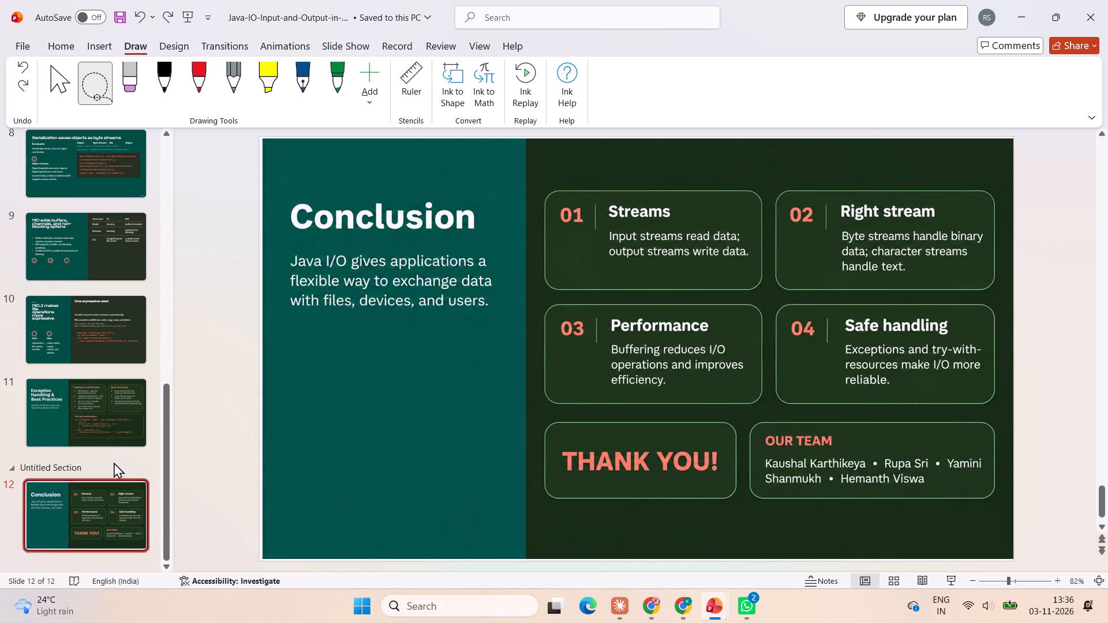
pyautogui.click(106, 391)
pyautogui.click(109, 322)
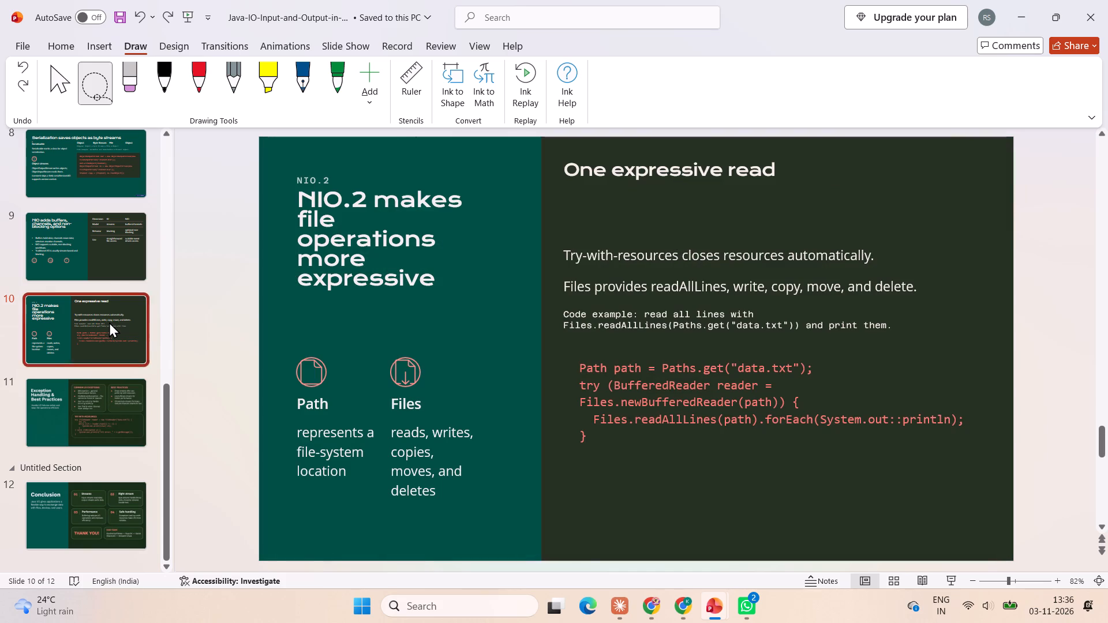
pyautogui.click(113, 262)
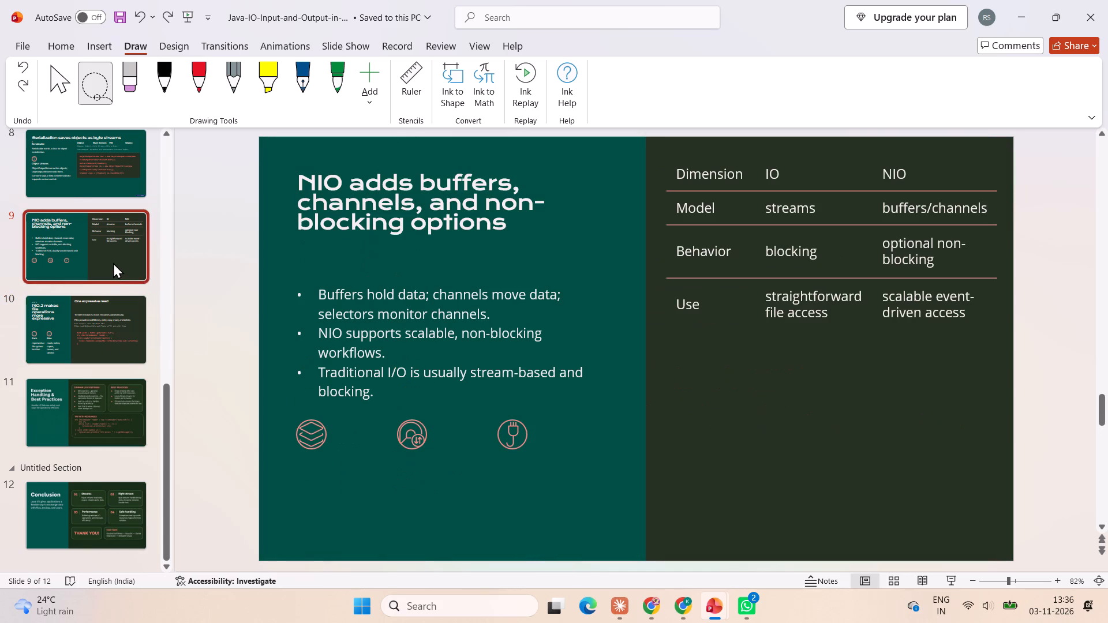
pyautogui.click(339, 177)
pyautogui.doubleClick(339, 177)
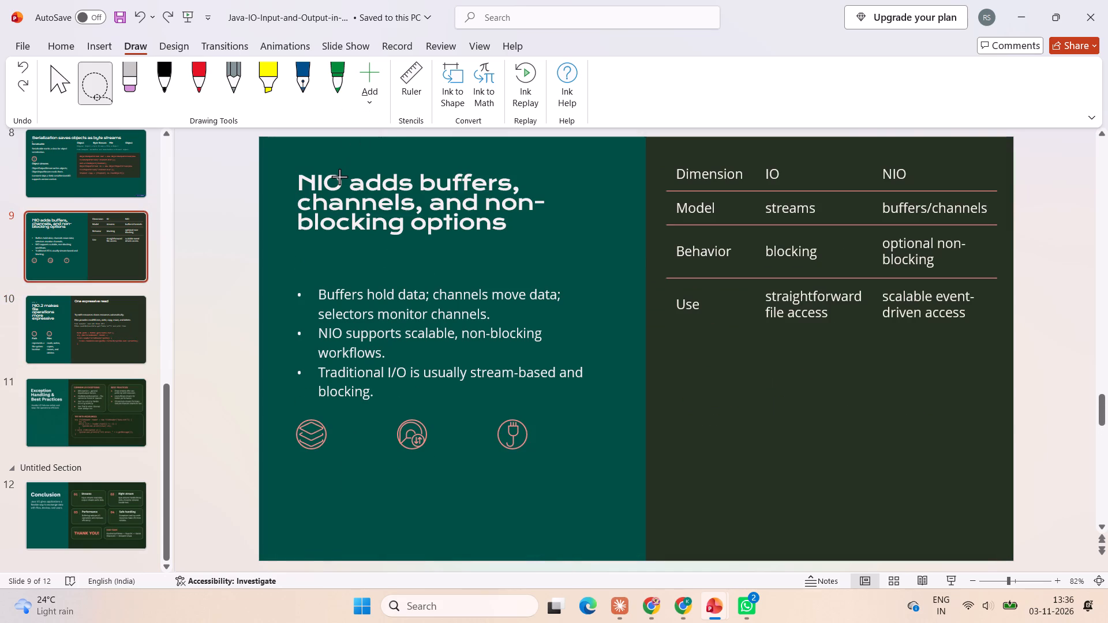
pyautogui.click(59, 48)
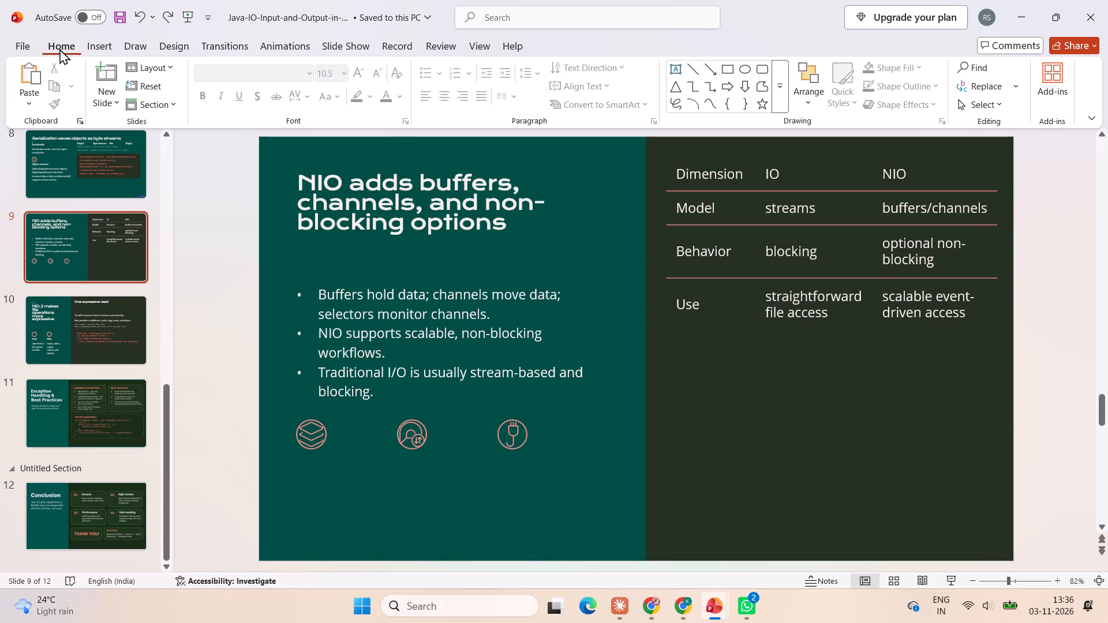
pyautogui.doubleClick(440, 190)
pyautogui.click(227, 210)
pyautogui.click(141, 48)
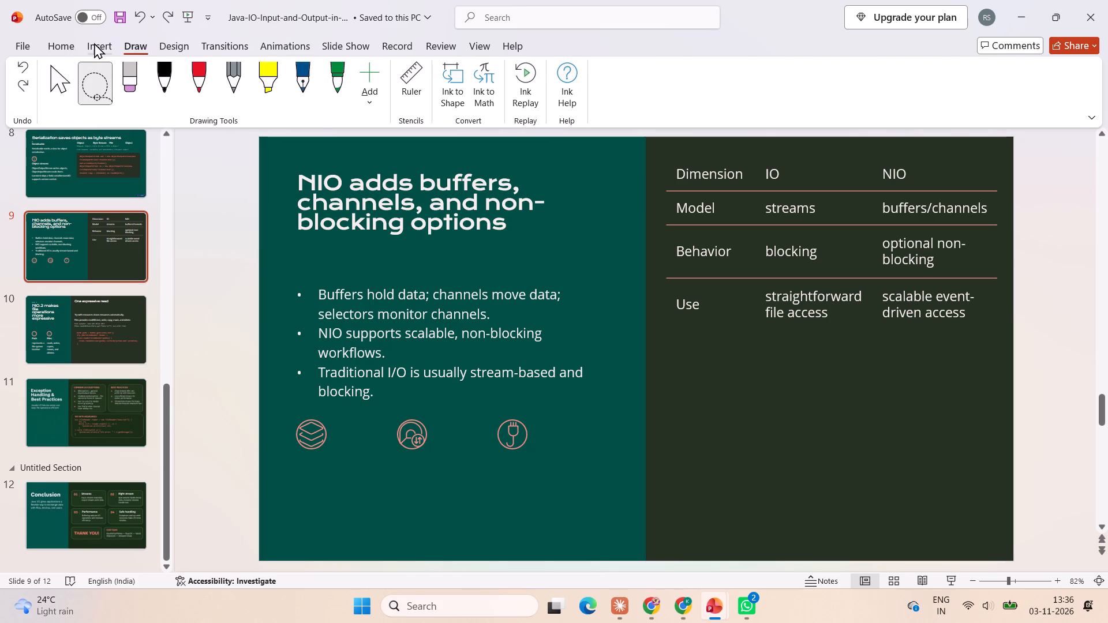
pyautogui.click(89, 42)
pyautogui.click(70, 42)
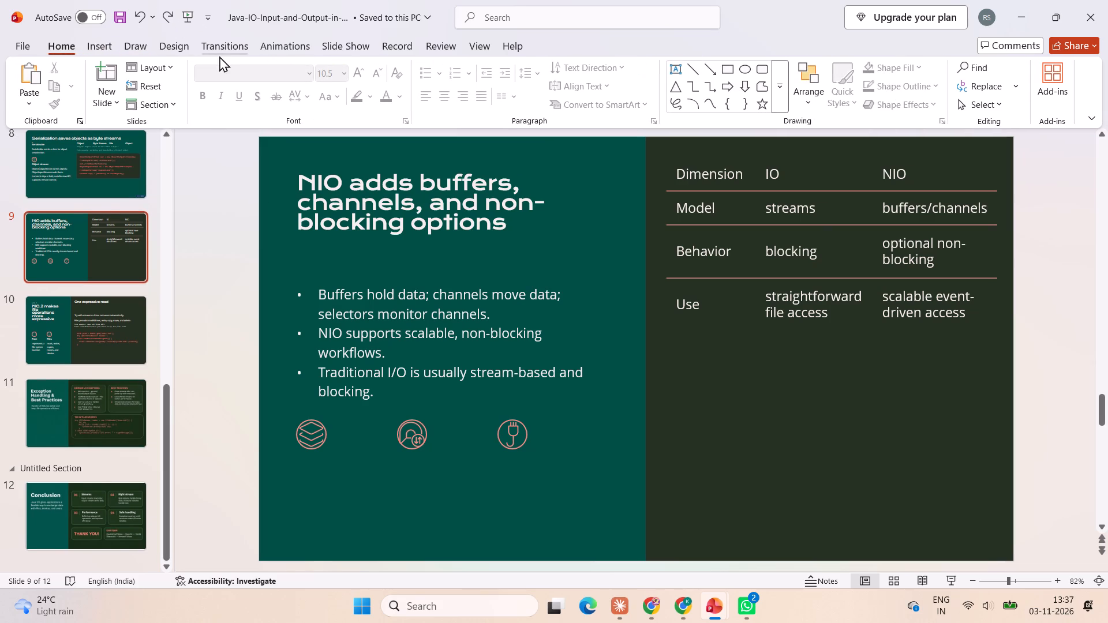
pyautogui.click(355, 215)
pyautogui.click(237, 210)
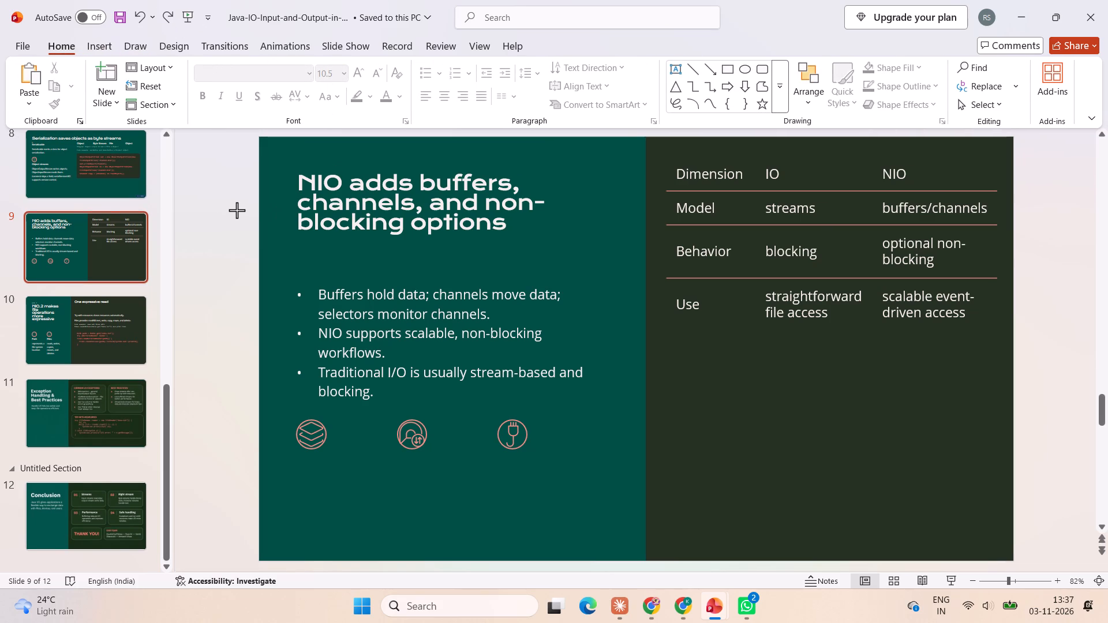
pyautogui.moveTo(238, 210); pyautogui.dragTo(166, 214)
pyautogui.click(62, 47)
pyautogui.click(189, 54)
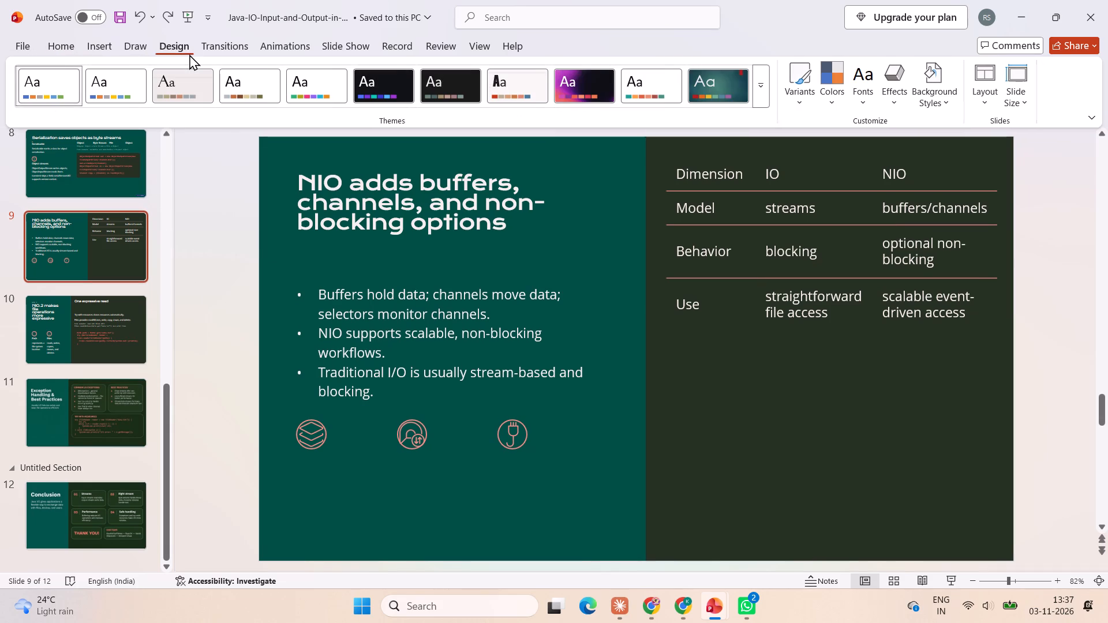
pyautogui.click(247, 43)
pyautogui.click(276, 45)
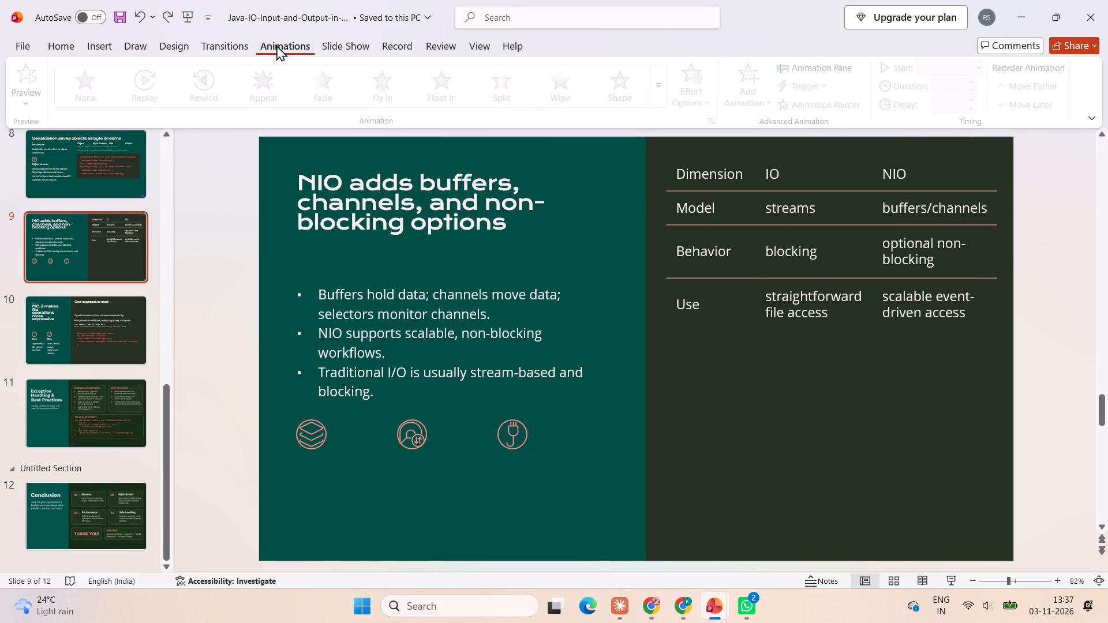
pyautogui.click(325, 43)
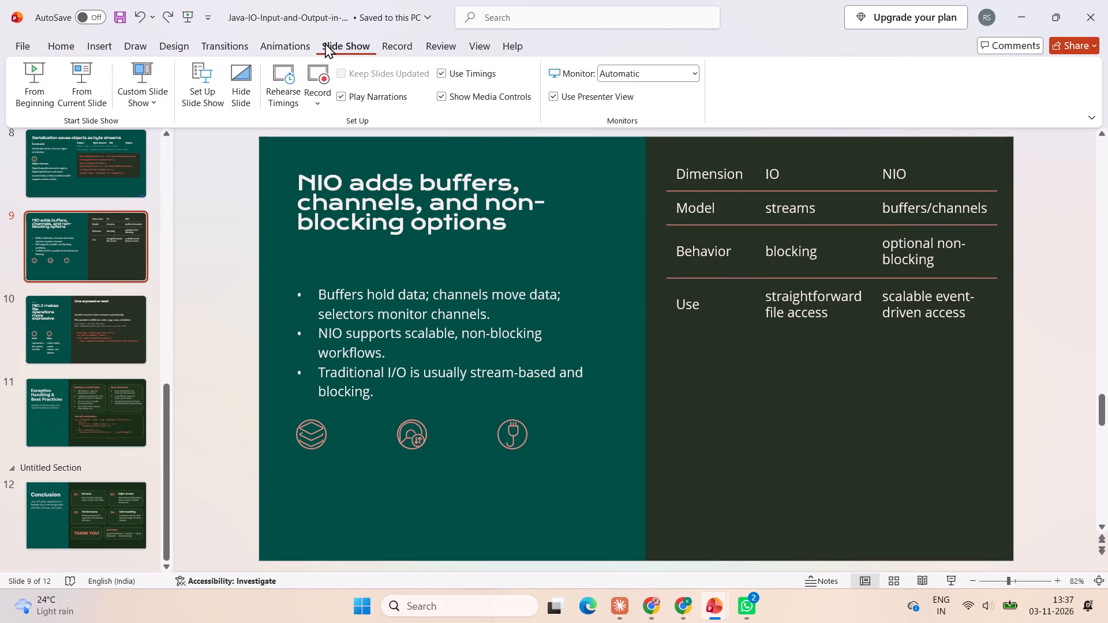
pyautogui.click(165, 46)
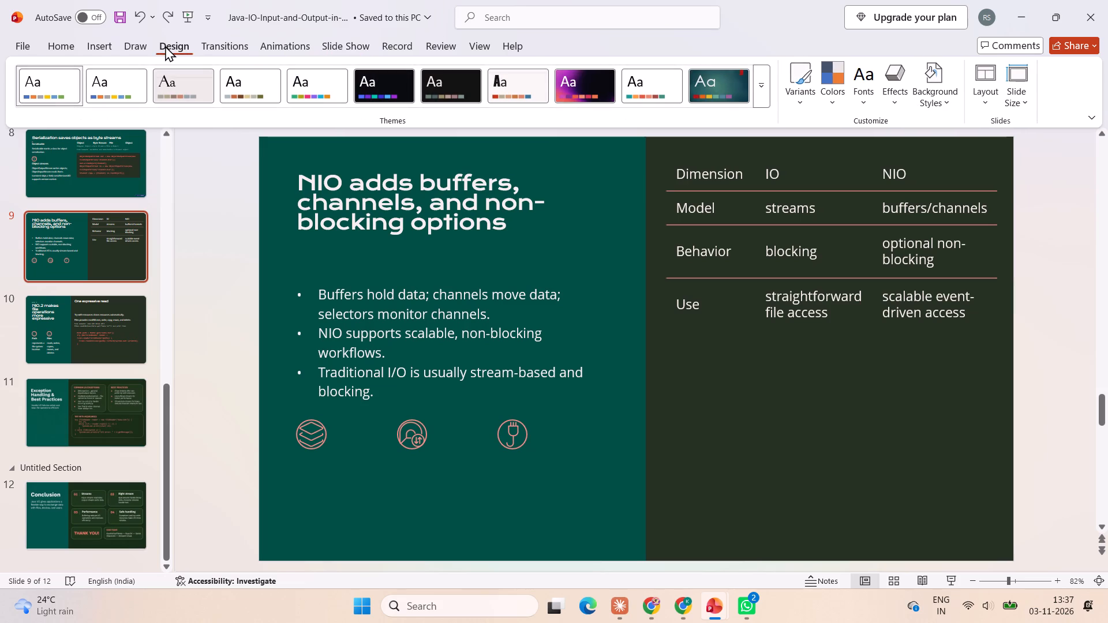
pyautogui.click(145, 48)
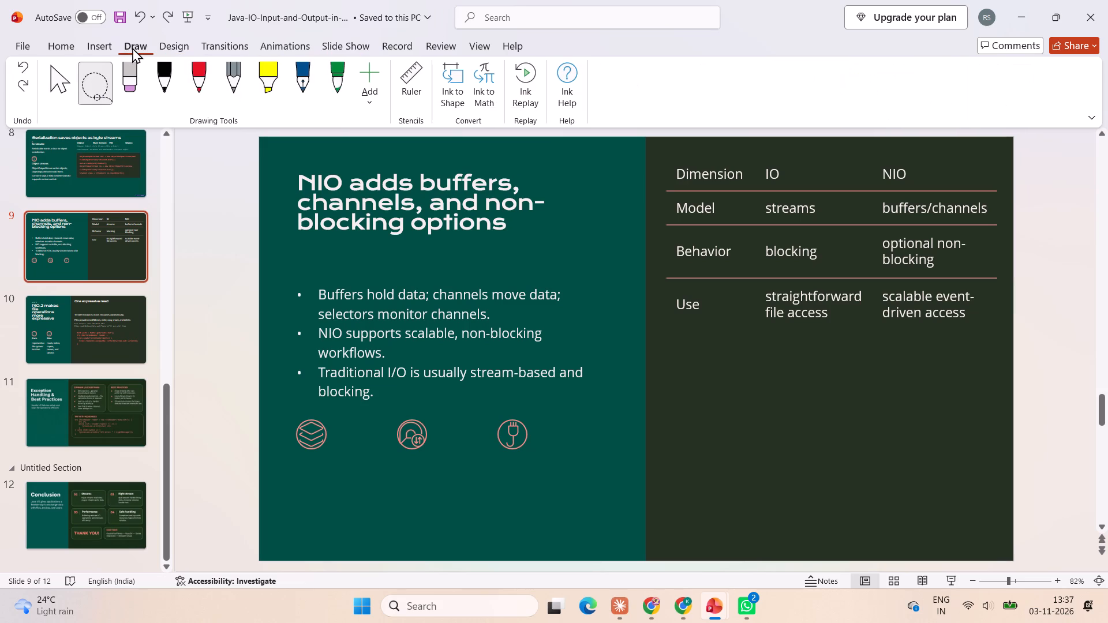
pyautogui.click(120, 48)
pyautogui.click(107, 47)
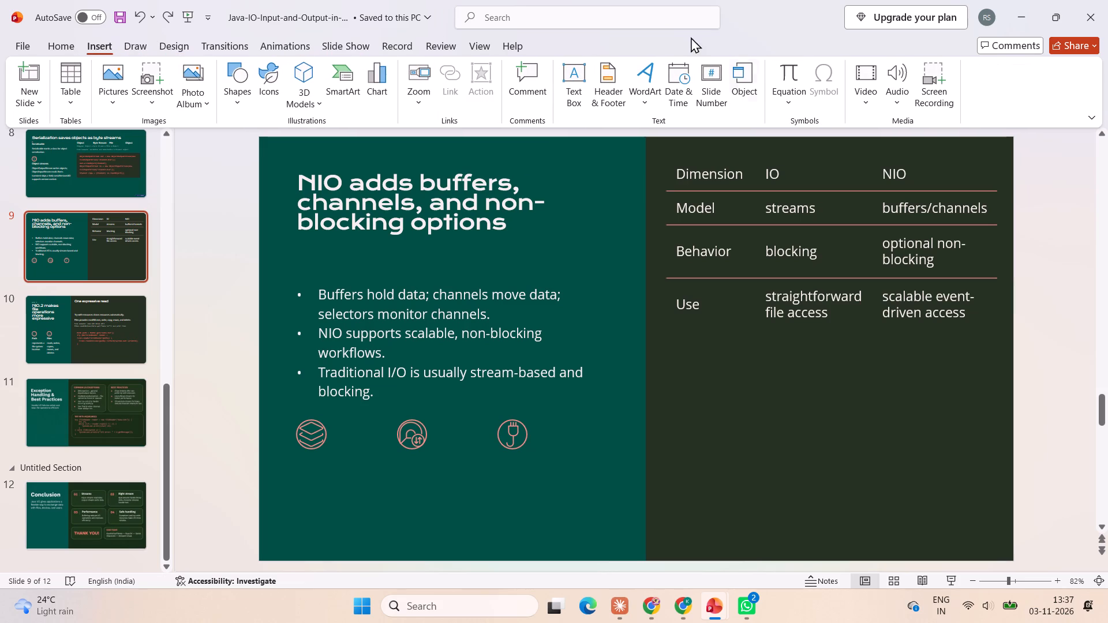
# Copy the full title text "NIO adds buffers, channels, and non-blocking options" on slide 9.
pyautogui.click(585, 96)
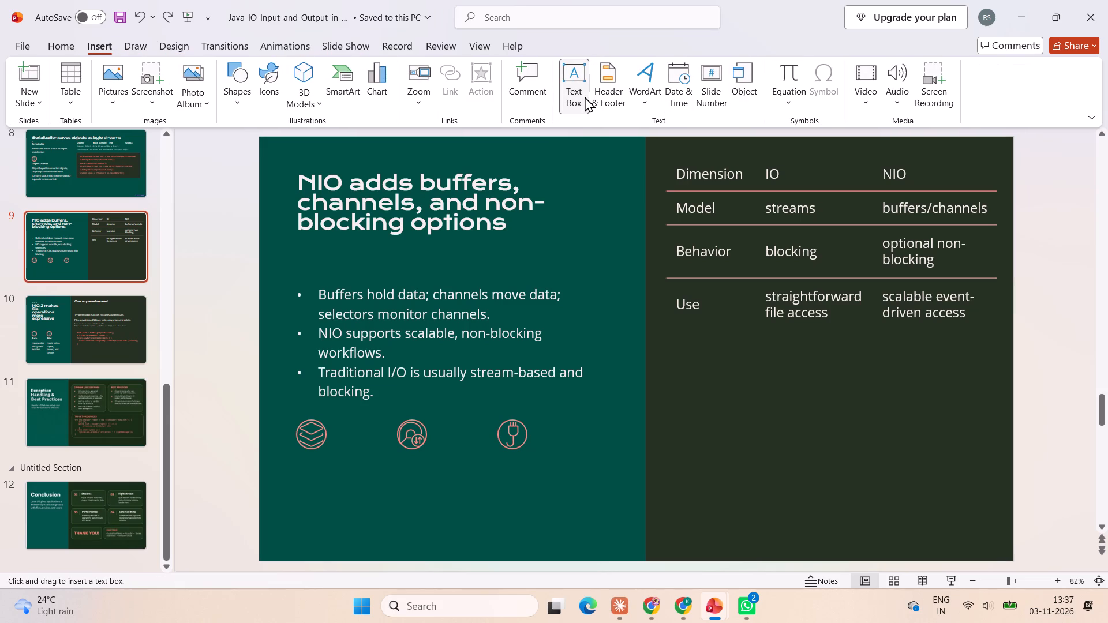
pyautogui.click(452, 234)
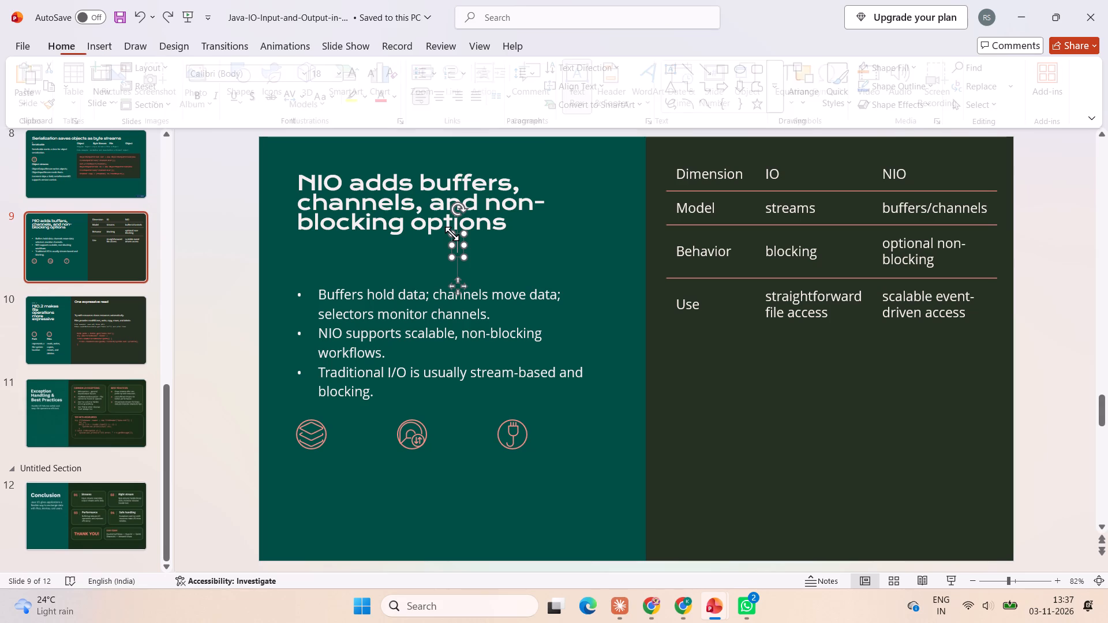
pyautogui.click(482, 238)
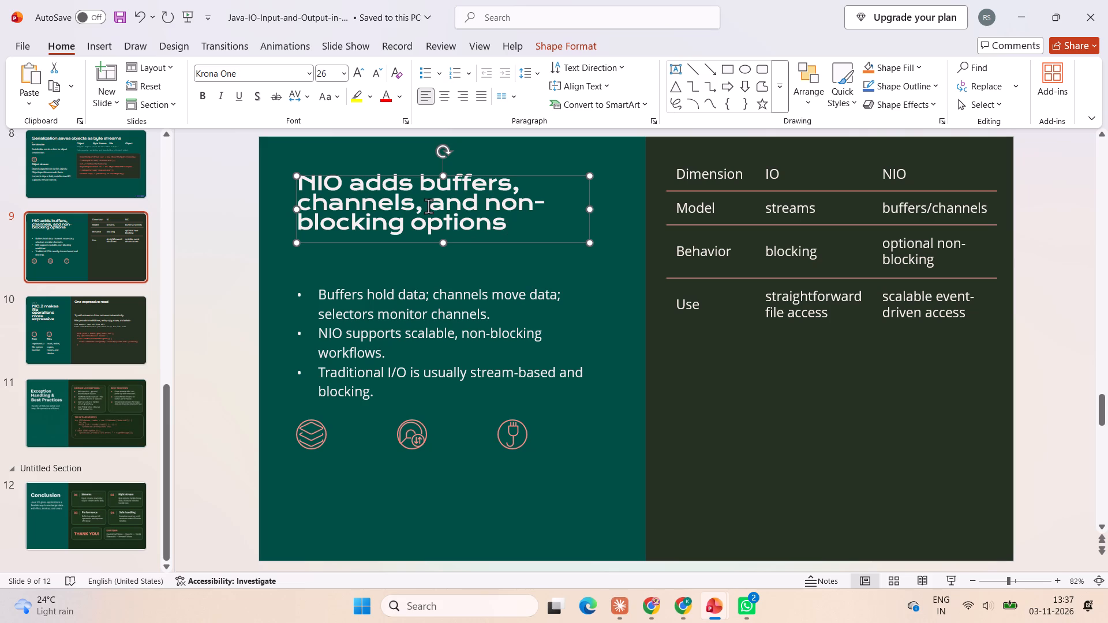
pyautogui.moveTo(301, 186); pyautogui.dragTo(536, 226)
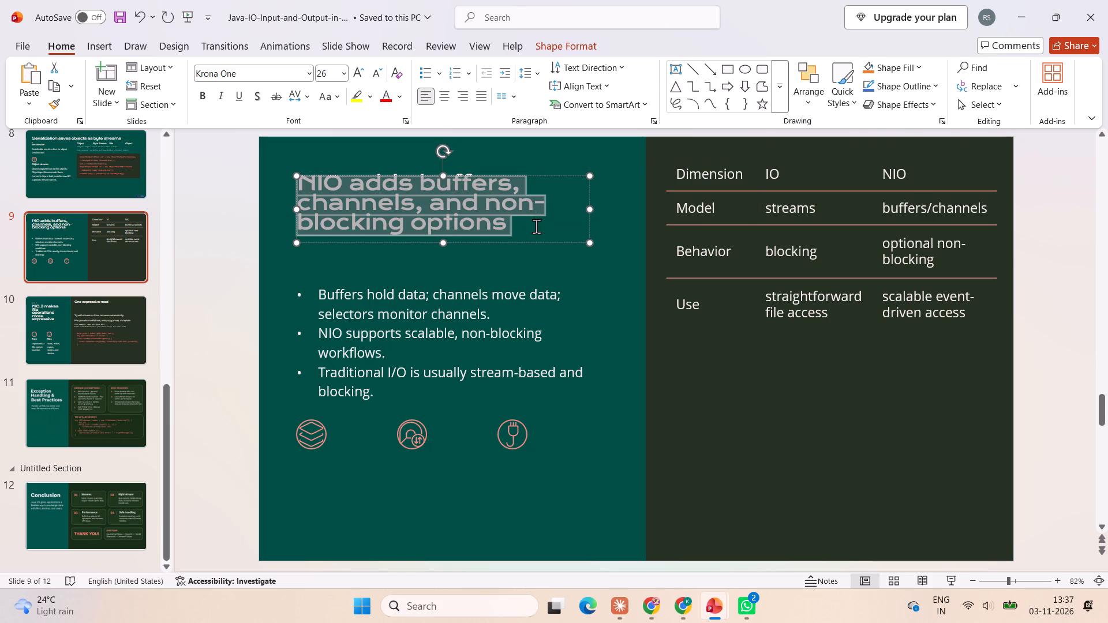
pyautogui.hotkey('ctrl', 'c')
pyautogui.click(691, 485)
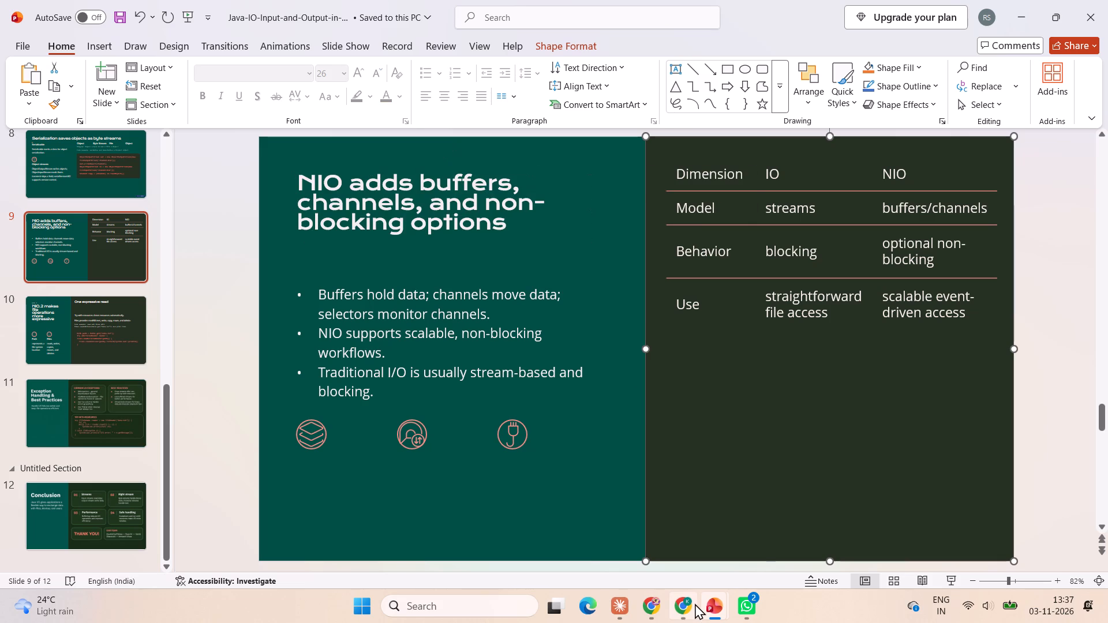
# Switch to ChatGPT in Chrome and close the Conclusion image viewer to return to the conversation.
pyautogui.click(680, 611)
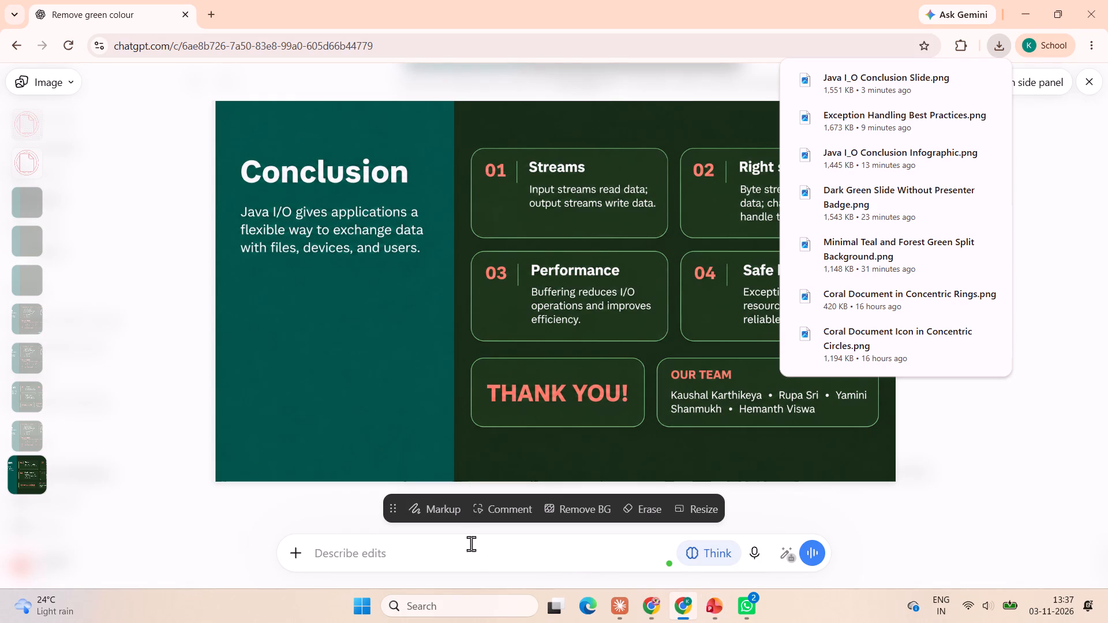
pyautogui.click(469, 558)
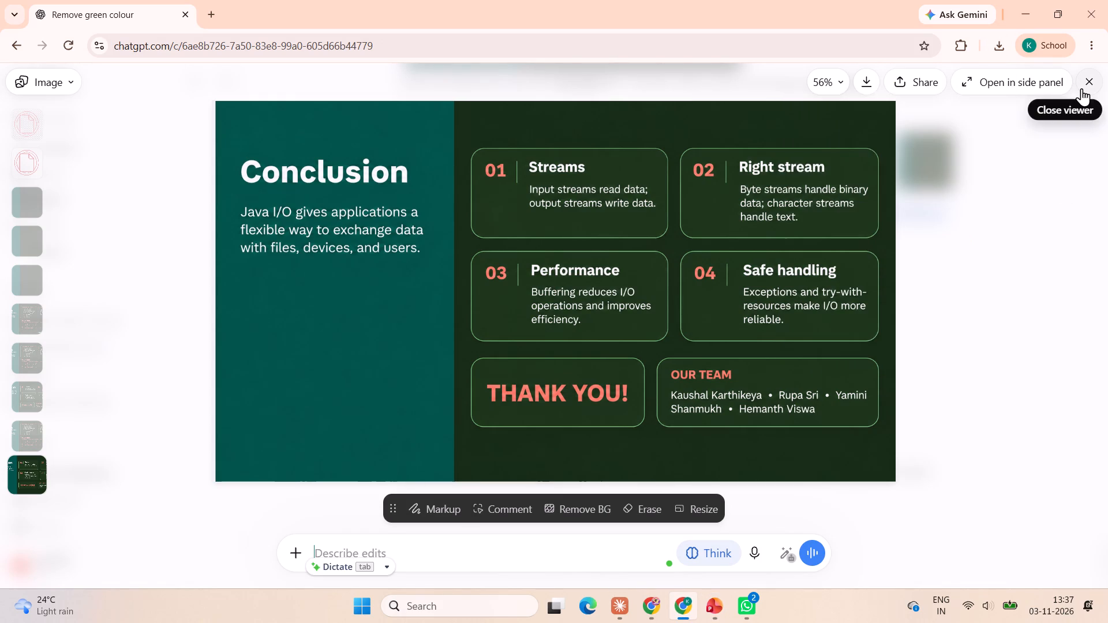
pyautogui.click(1081, 88)
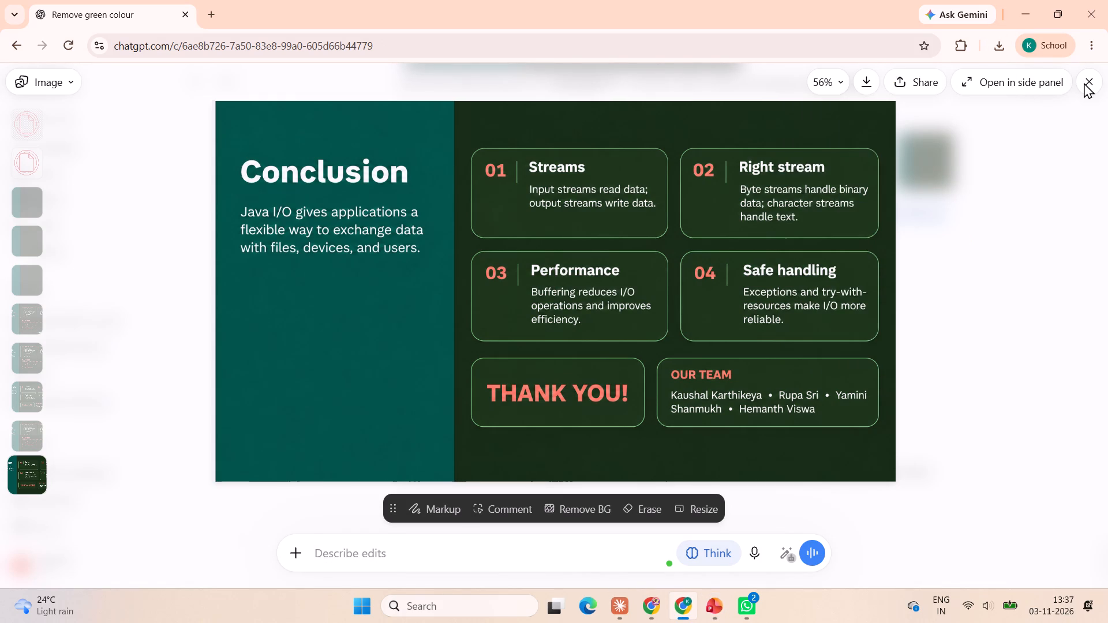
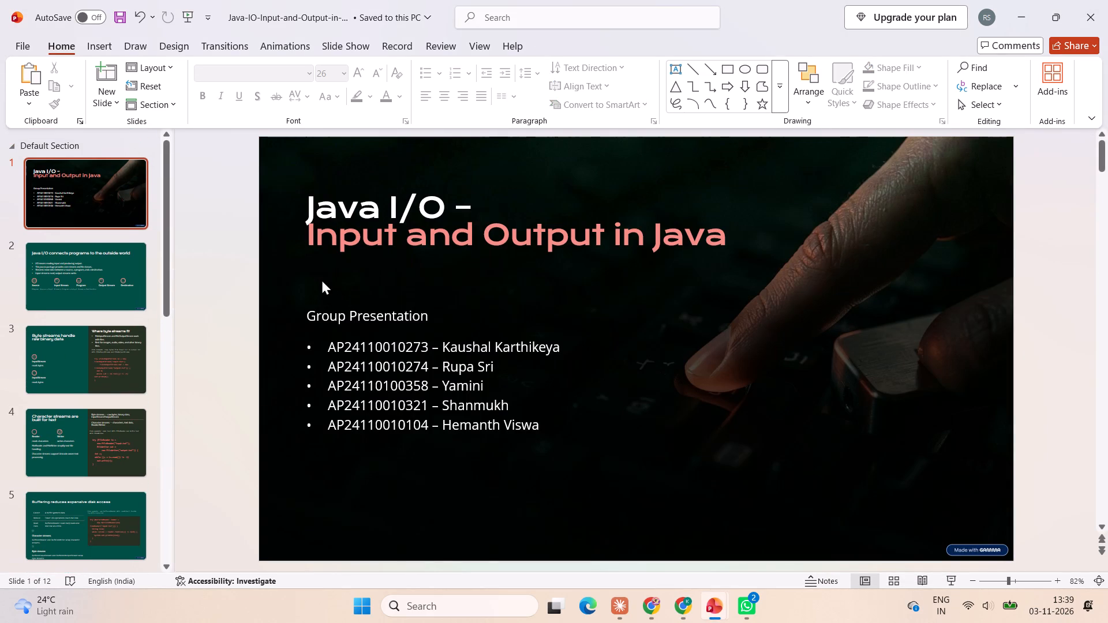
pyautogui.scroll(-6, 321, 279)
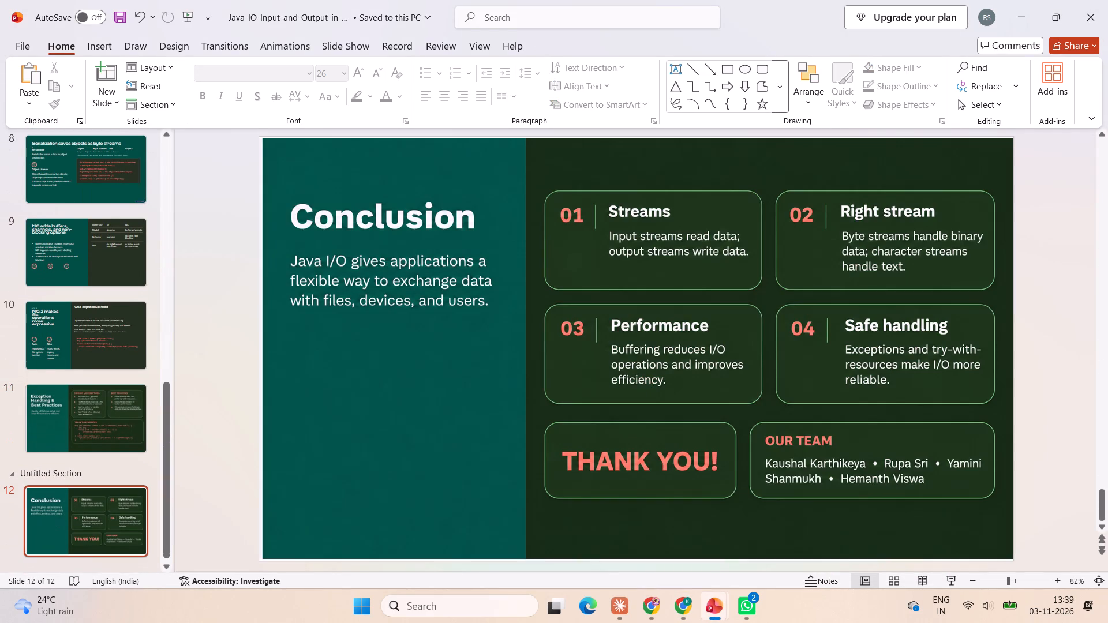
pyautogui.scroll(-10, 321, 279)
pyautogui.scroll(5, 321, 279)
pyautogui.rightClick(321, 279)
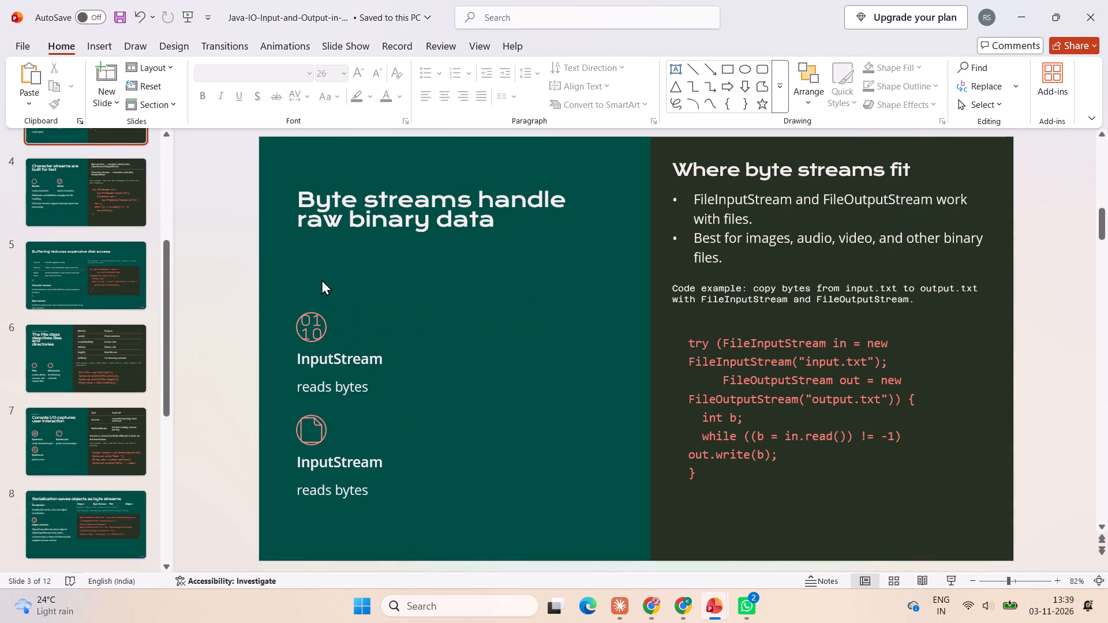
pyautogui.scroll(4, 321, 279)
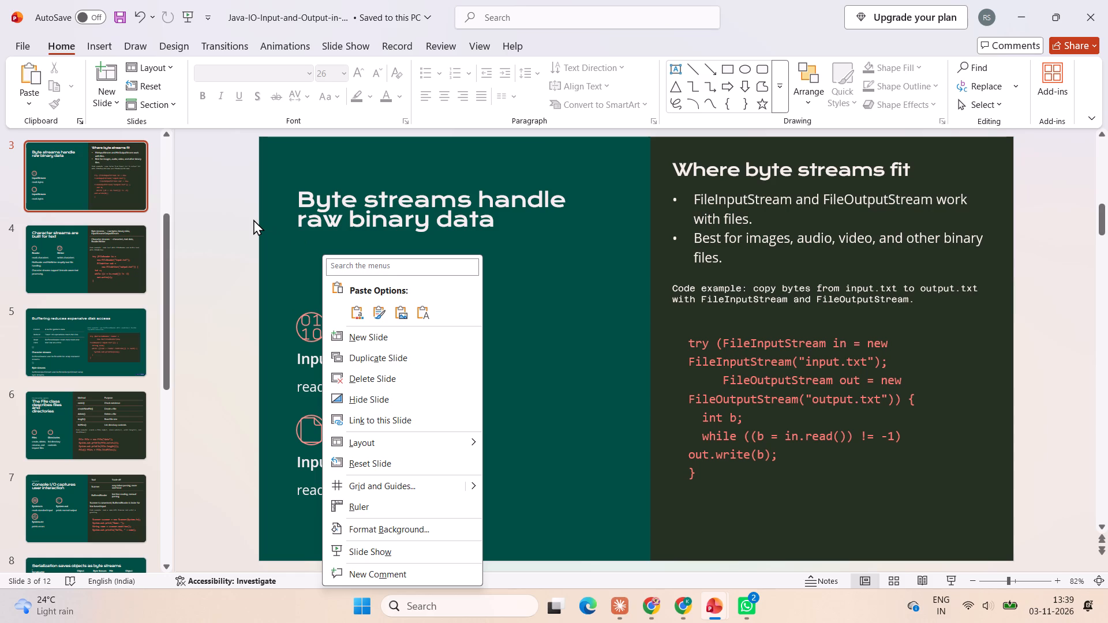
pyautogui.click(237, 212)
pyautogui.scroll(7, 533, 307)
pyautogui.scroll(20, 533, 307)
pyautogui.scroll(20, 533, 307)
pyautogui.scroll(20, 533, 307)
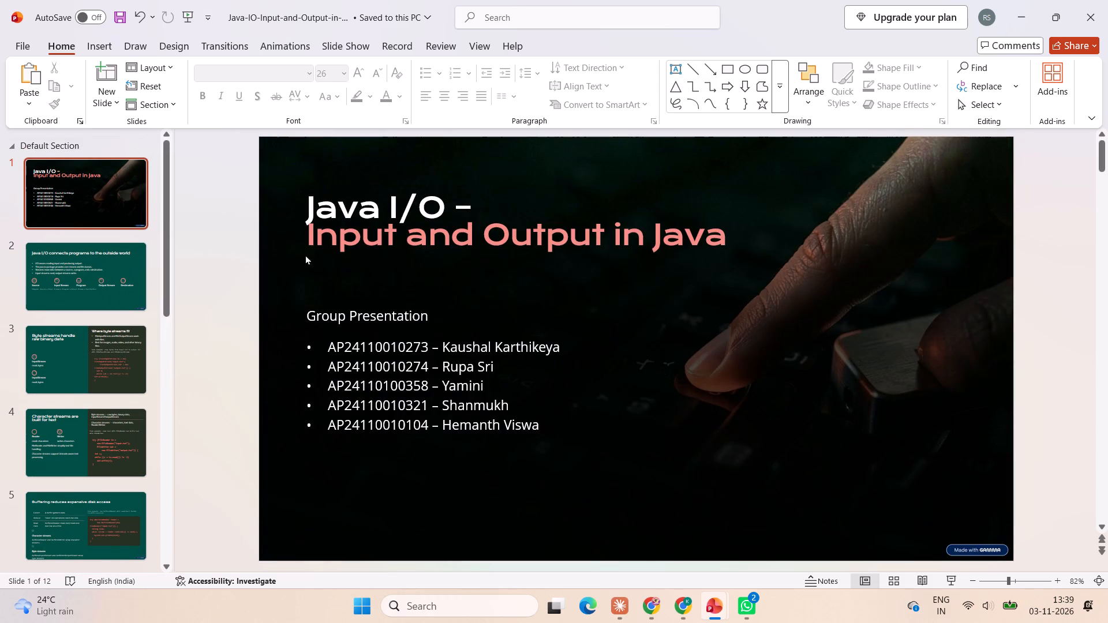
pyautogui.scroll(20, 305, 254)
pyautogui.scroll(20, 305, 254)
pyautogui.scroll(8, 305, 254)
# Review the deck from the title slide through to the Conclusion slide, checking the overall layout and remaining Gamma badges.
pyautogui.click(133, 211)
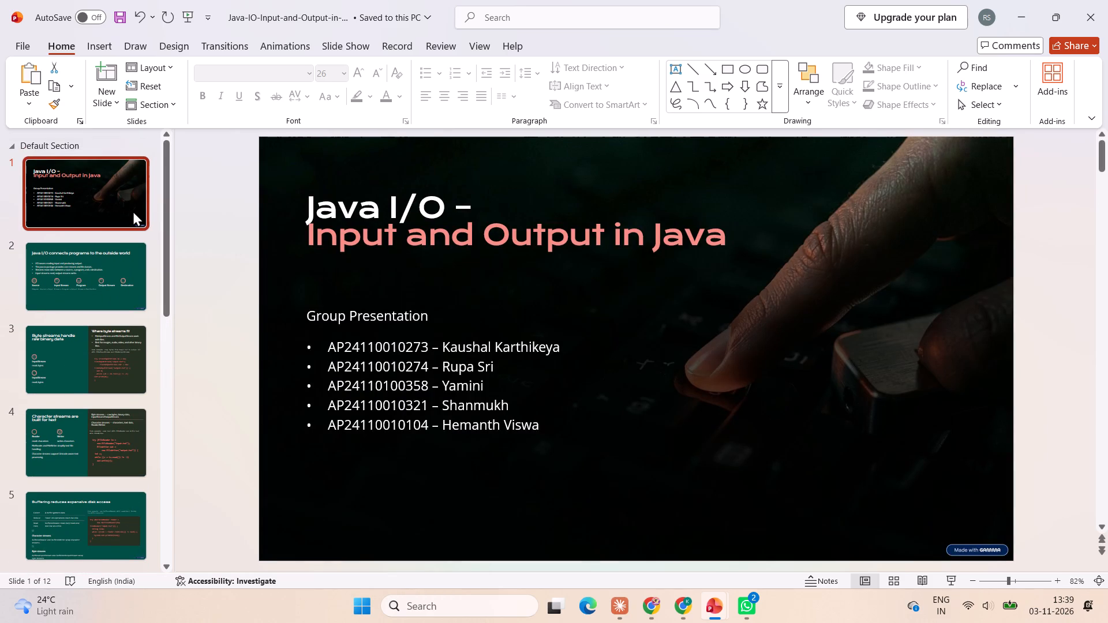
pyautogui.scroll(-1, 757, 344)
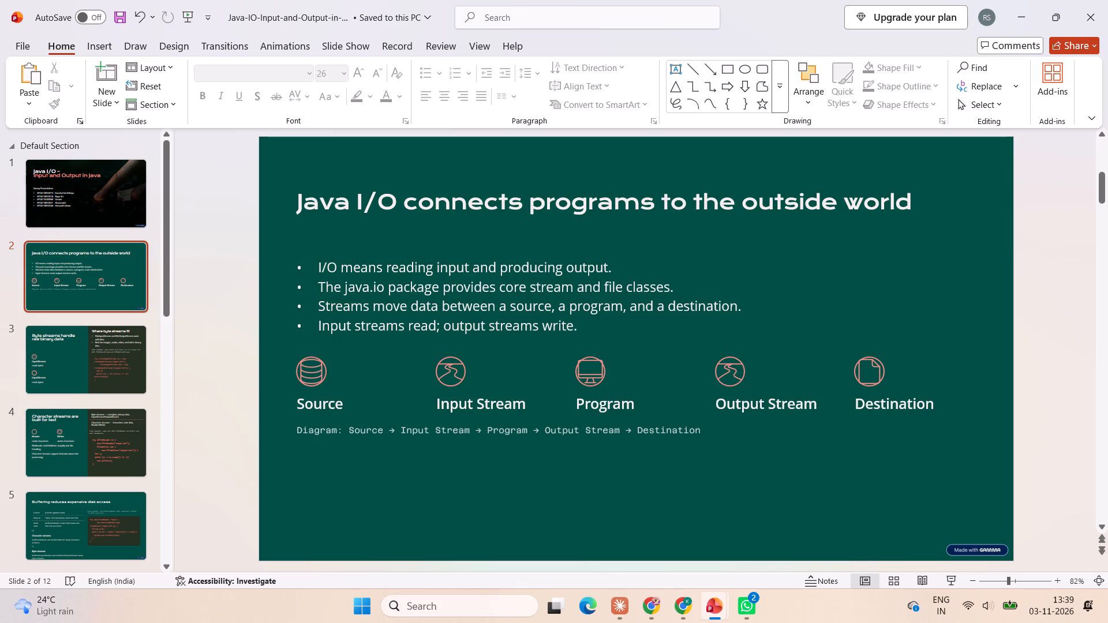
pyautogui.scroll(-3, 757, 344)
pyautogui.rightClick(757, 344)
pyautogui.scroll(-1, 757, 344)
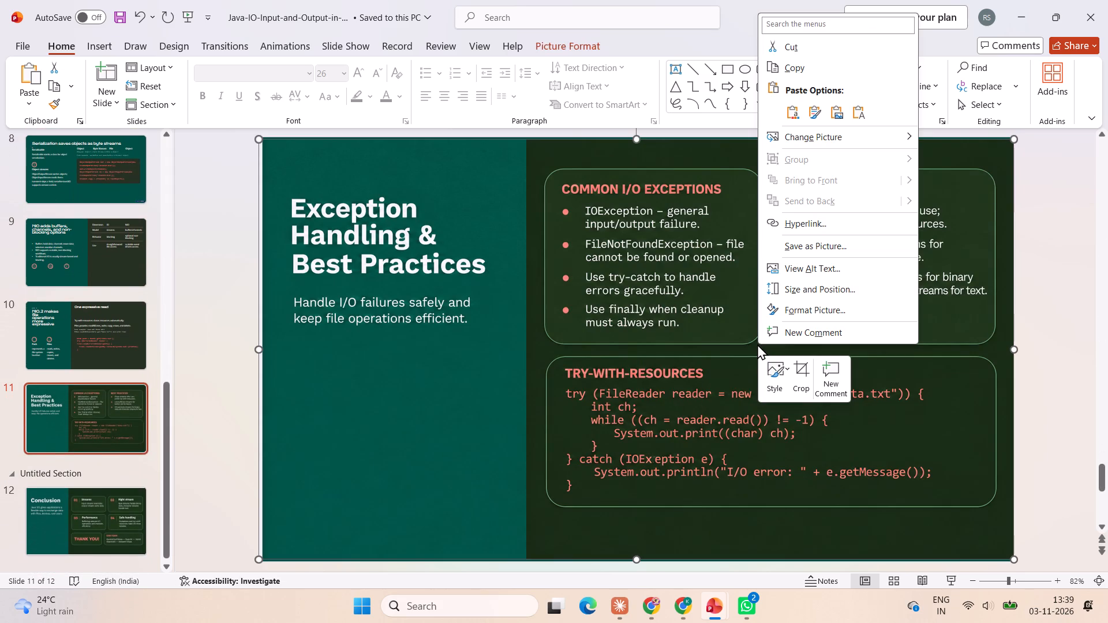
pyautogui.scroll(-3, 757, 344)
pyautogui.click(1107, 402)
pyautogui.scroll(-4, 798, 382)
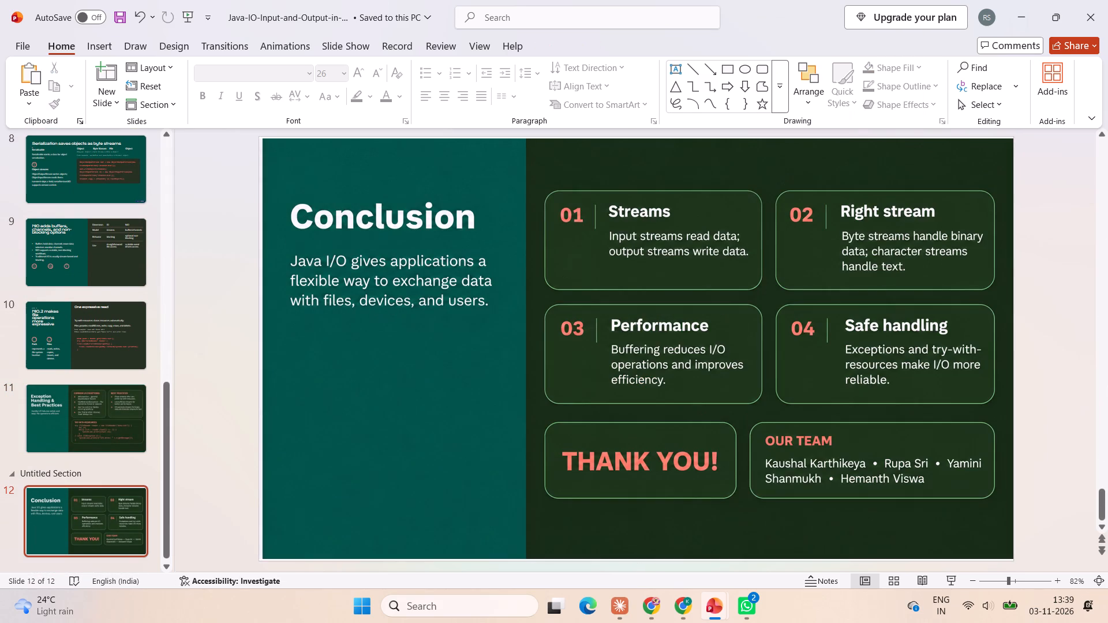
pyautogui.scroll(-9, 798, 382)
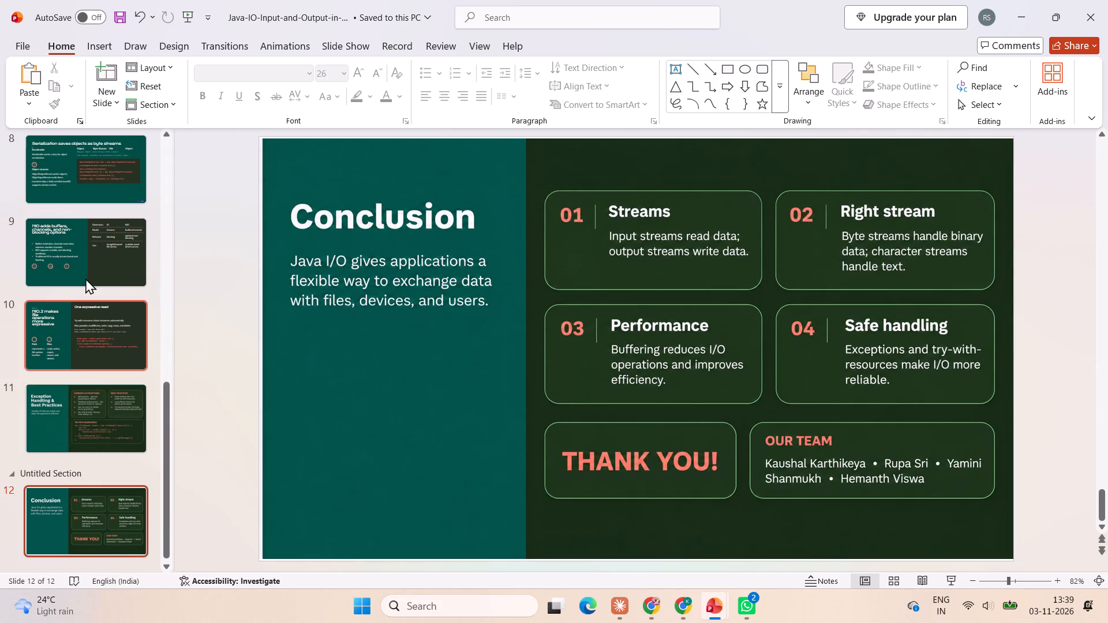
pyautogui.scroll(8, 85, 278)
# Examine slides 1 to 5, 7 and 8 one at a time, then look over the thumbnails of slides 9 to 12.
pyautogui.click(118, 190)
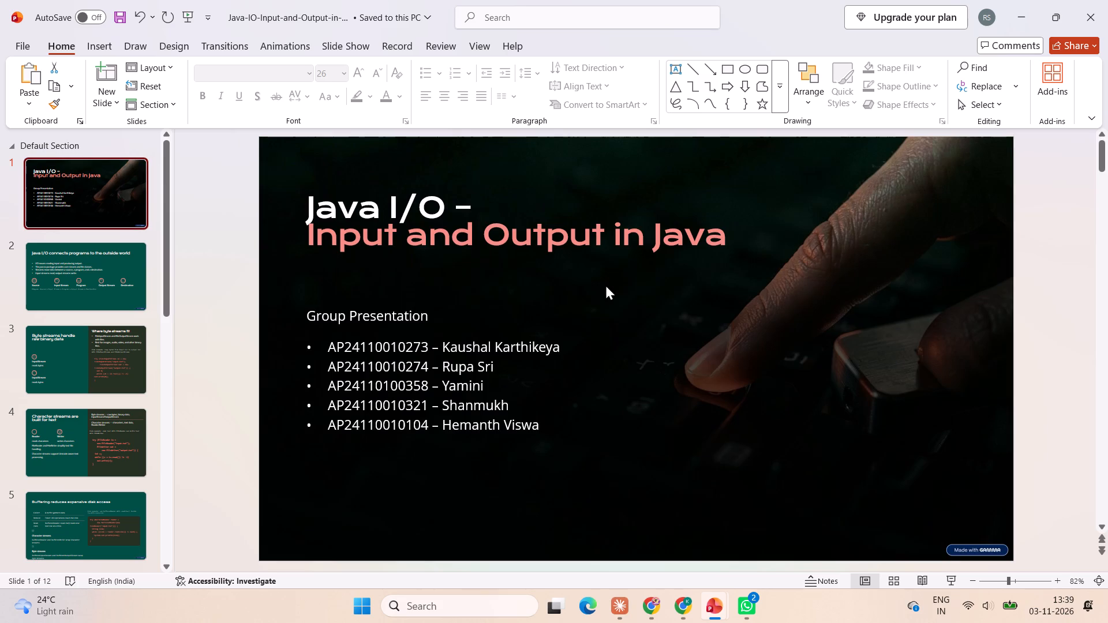
pyautogui.click(106, 286)
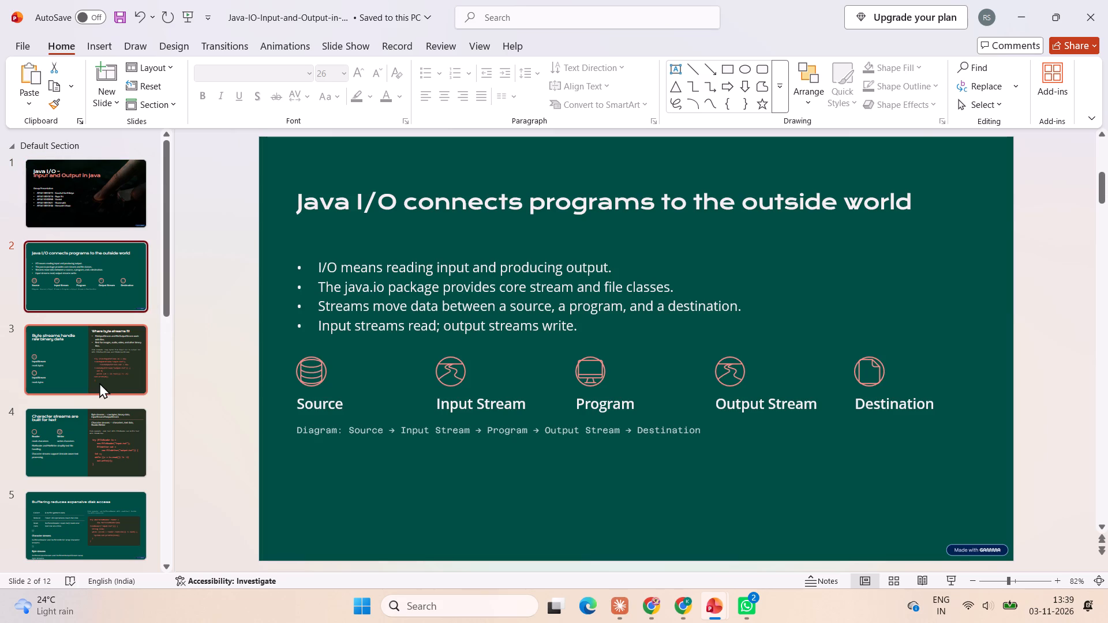
pyautogui.click(99, 382)
pyautogui.click(92, 442)
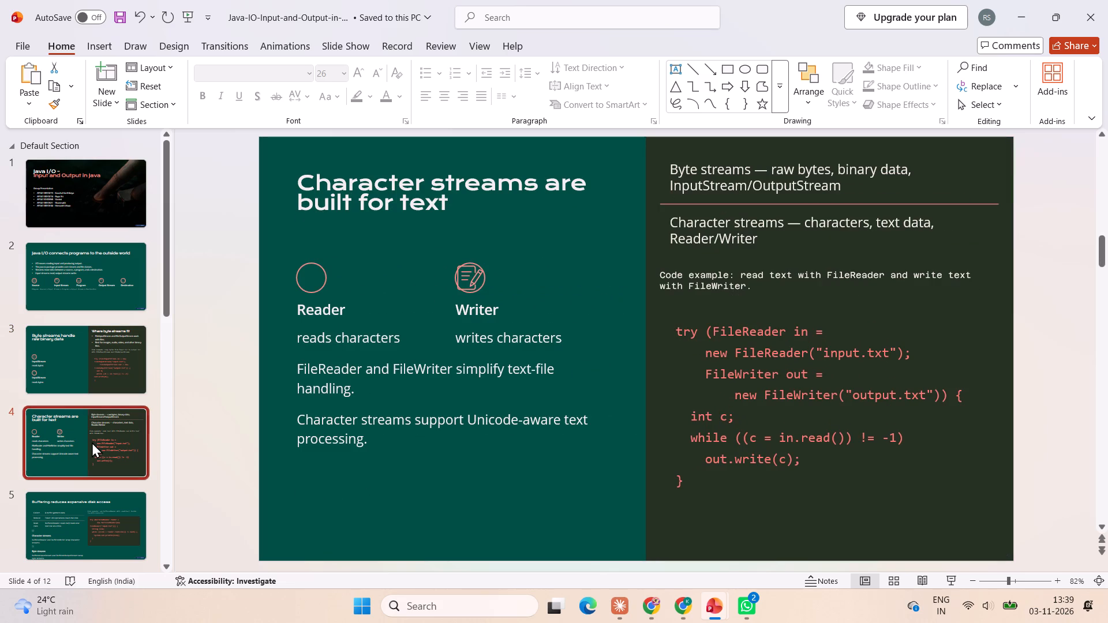
pyautogui.click(74, 542)
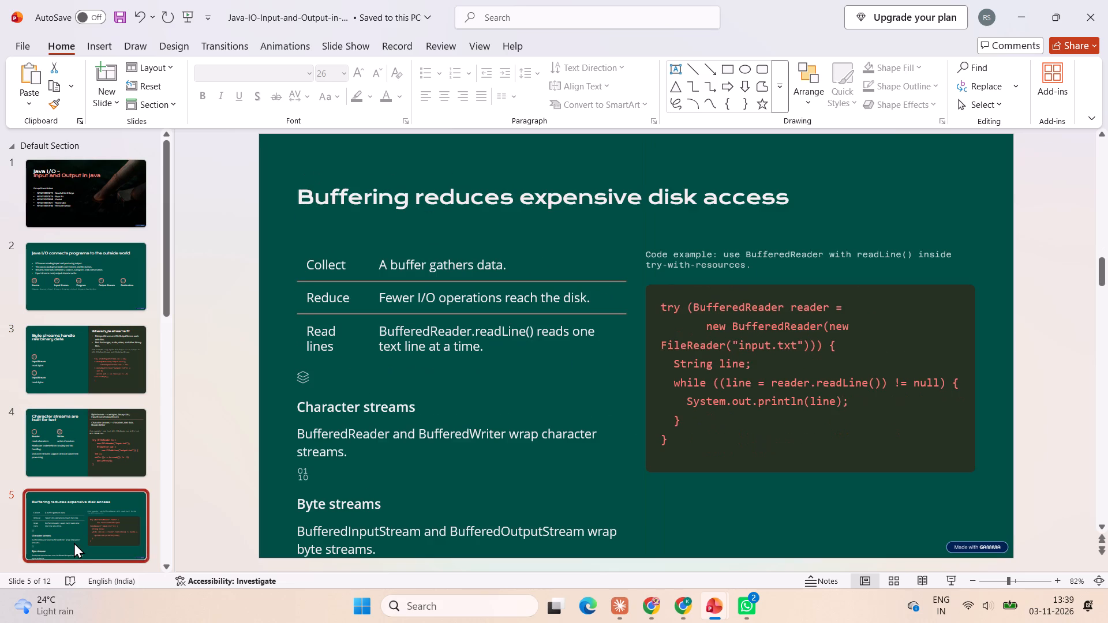
pyautogui.scroll(-2, 74, 542)
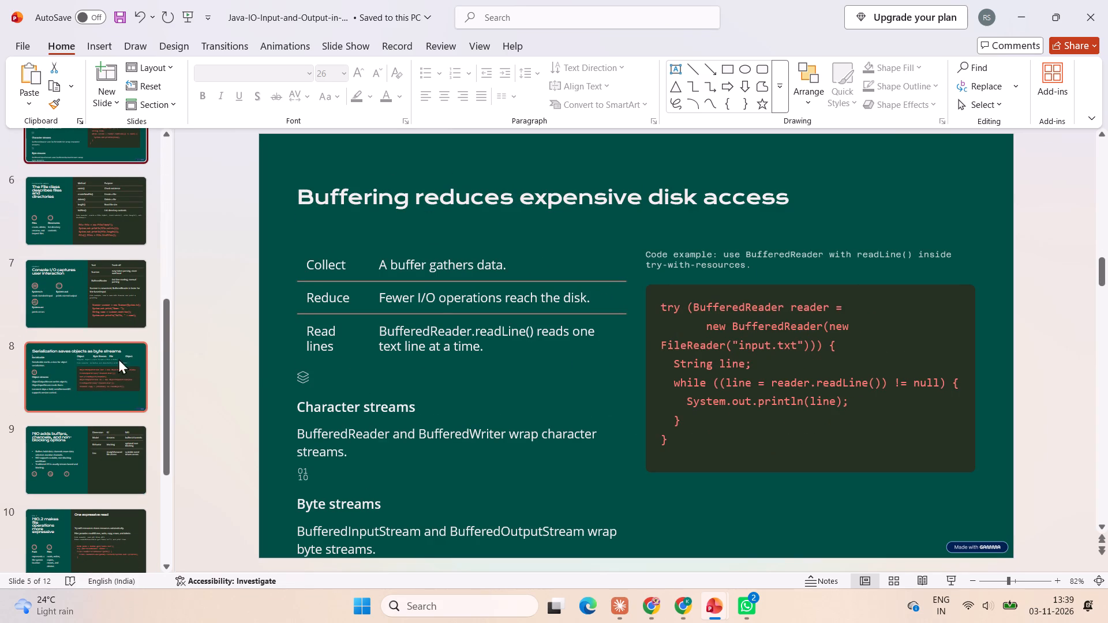
pyautogui.click(121, 323)
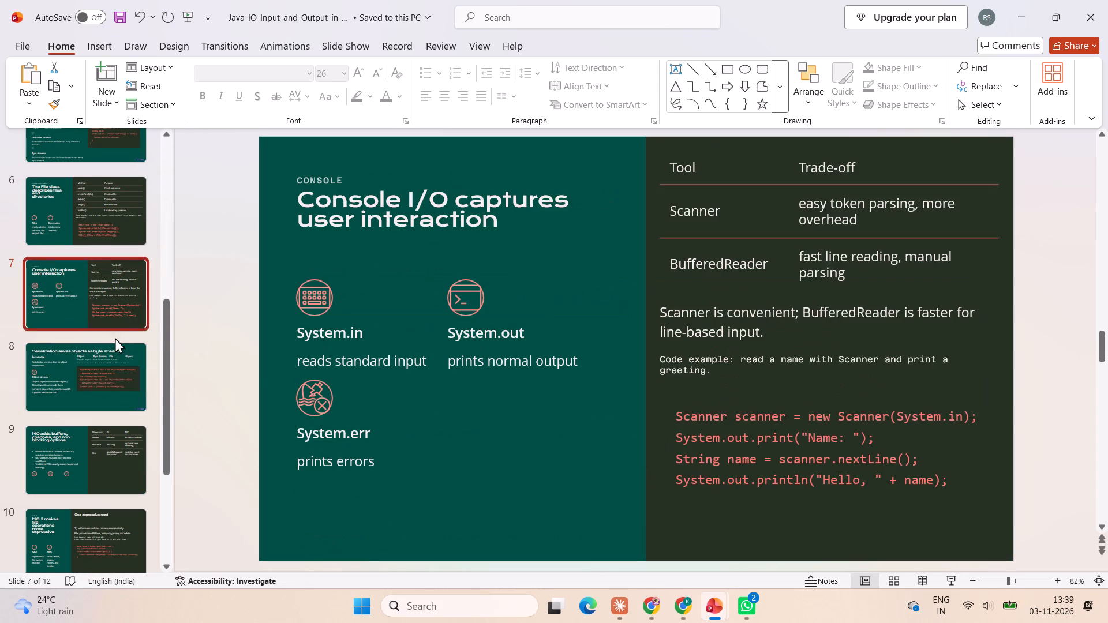
pyautogui.click(98, 399)
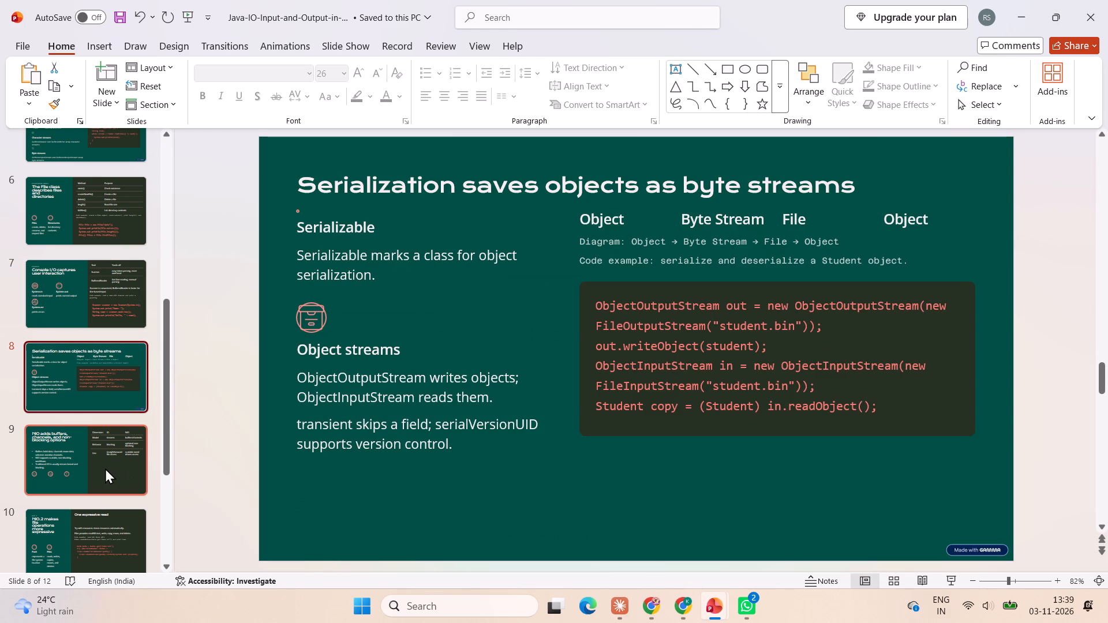
pyautogui.scroll(-6, 73, 371)
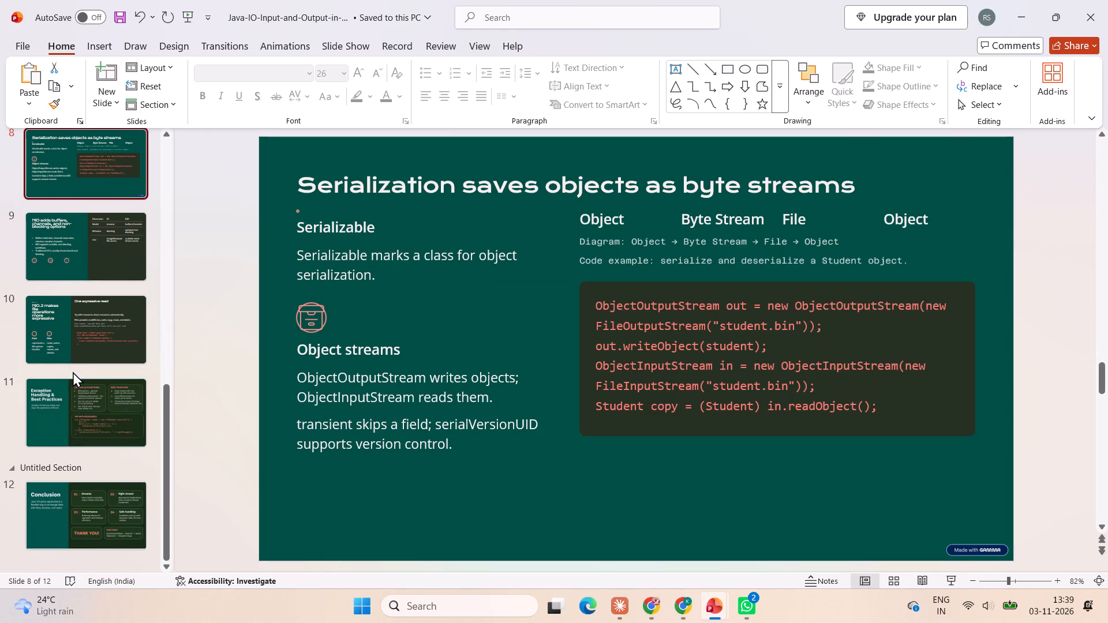
pyautogui.scroll(-1, 73, 371)
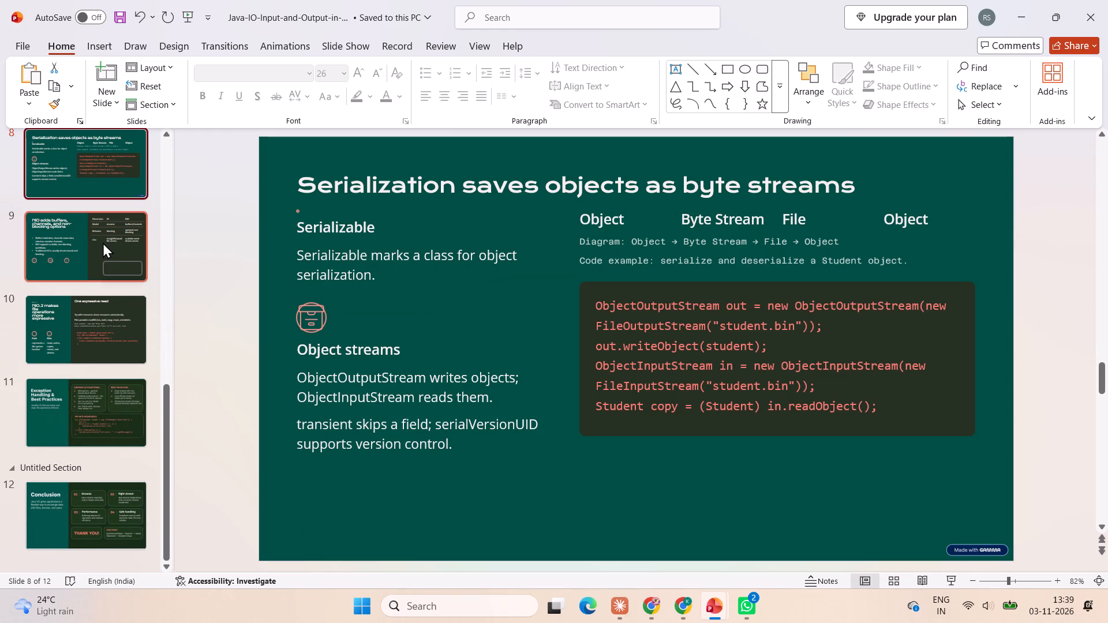
pyautogui.scroll(13, 103, 242)
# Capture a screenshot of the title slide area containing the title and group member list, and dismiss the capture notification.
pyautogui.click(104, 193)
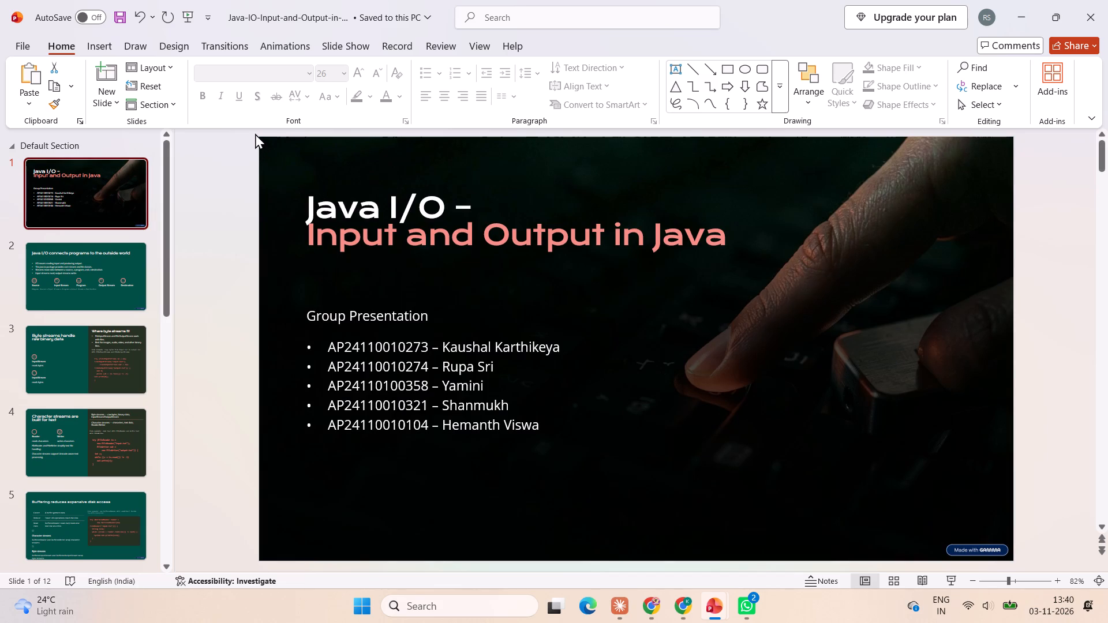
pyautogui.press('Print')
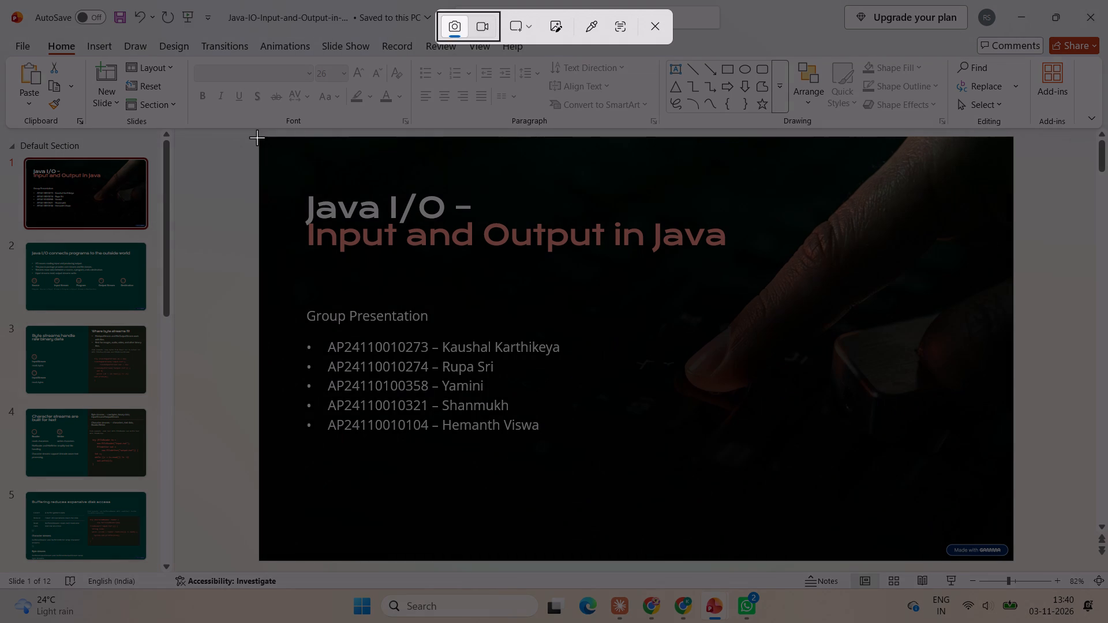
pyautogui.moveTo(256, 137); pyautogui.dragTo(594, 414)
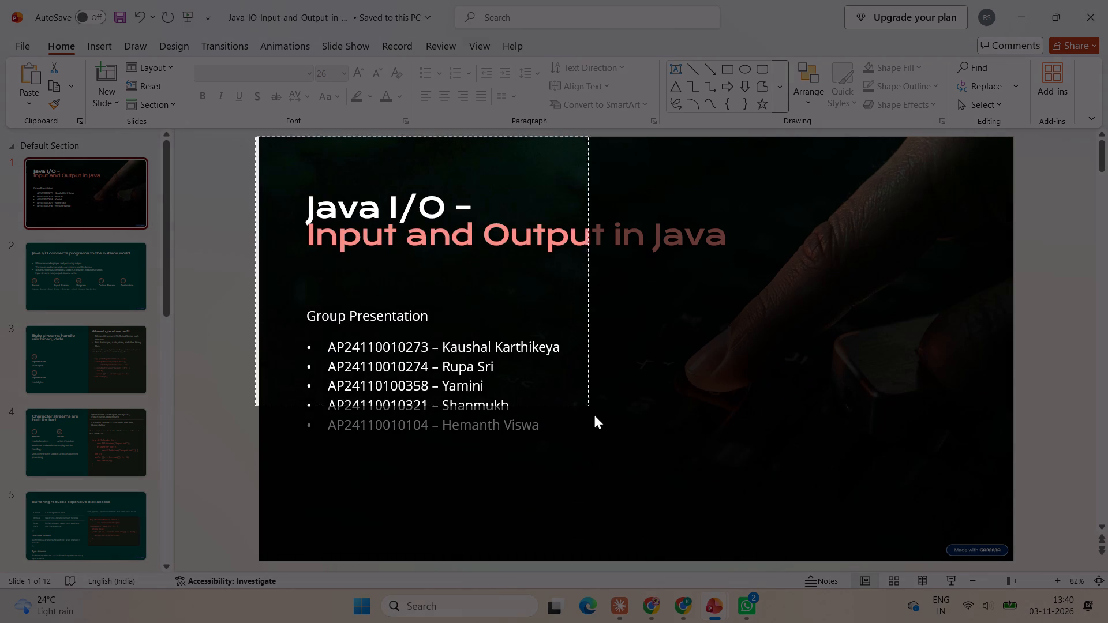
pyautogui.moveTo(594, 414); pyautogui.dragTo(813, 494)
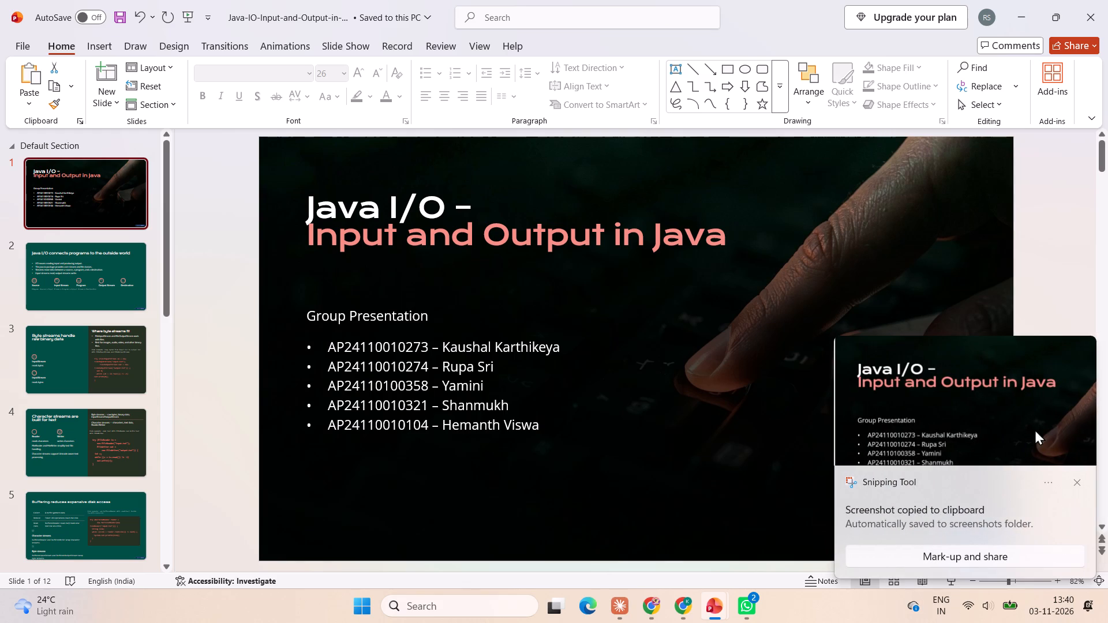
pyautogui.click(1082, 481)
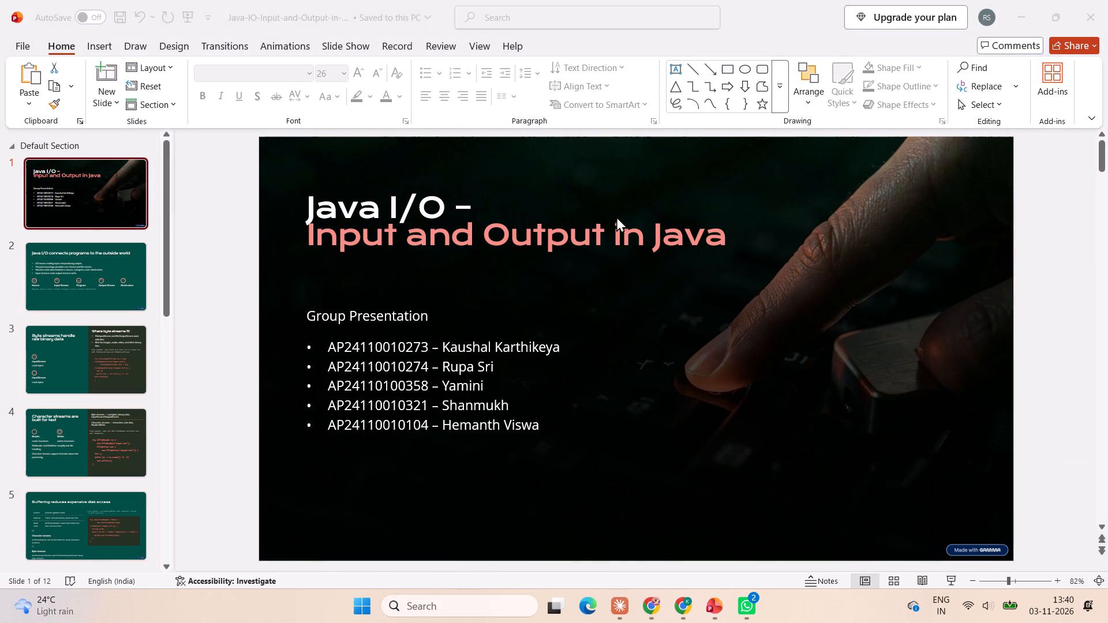
# Capture a new screenshot of the title slide area containing the "Java I/O – Input and Output in Java" title and member list.
pyautogui.press('Print')
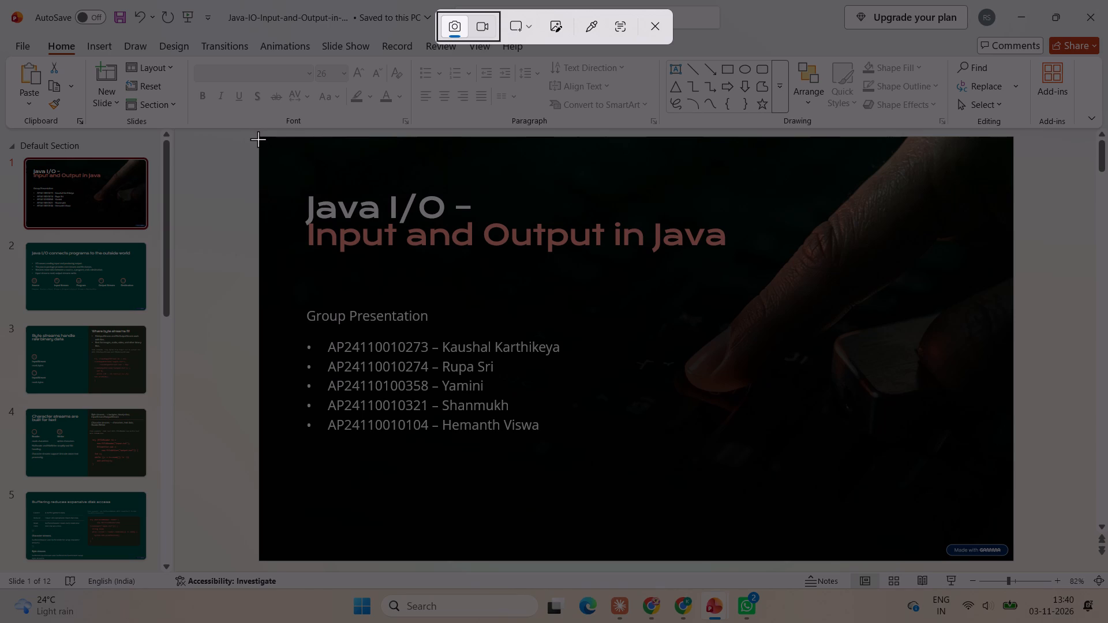
pyautogui.moveTo(258, 139); pyautogui.dragTo(600, 379)
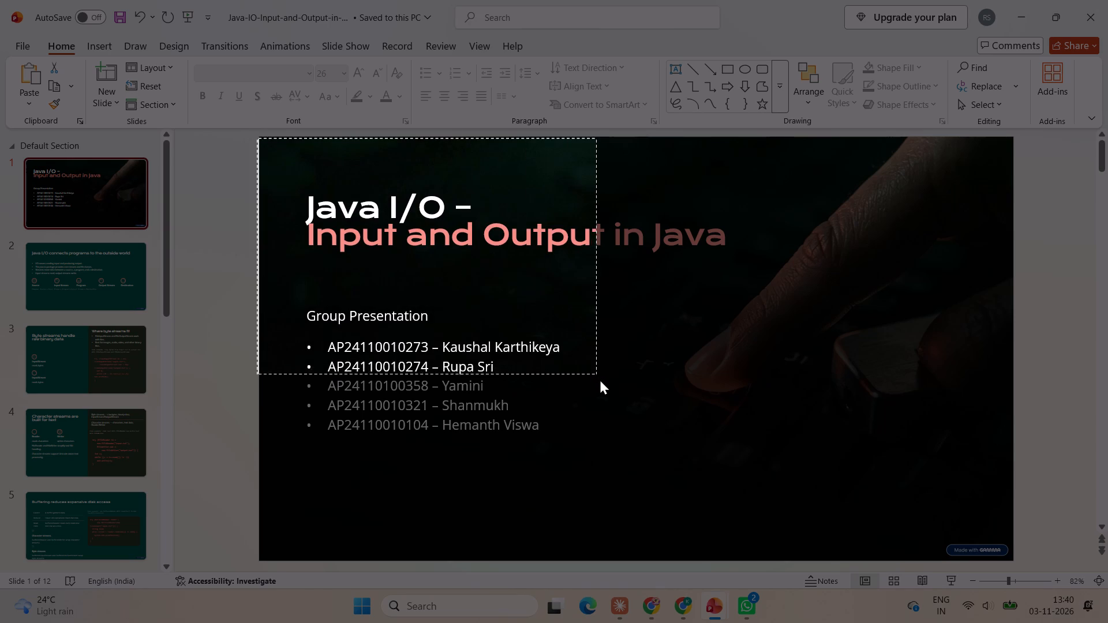
pyautogui.moveTo(600, 379); pyautogui.dragTo(774, 445)
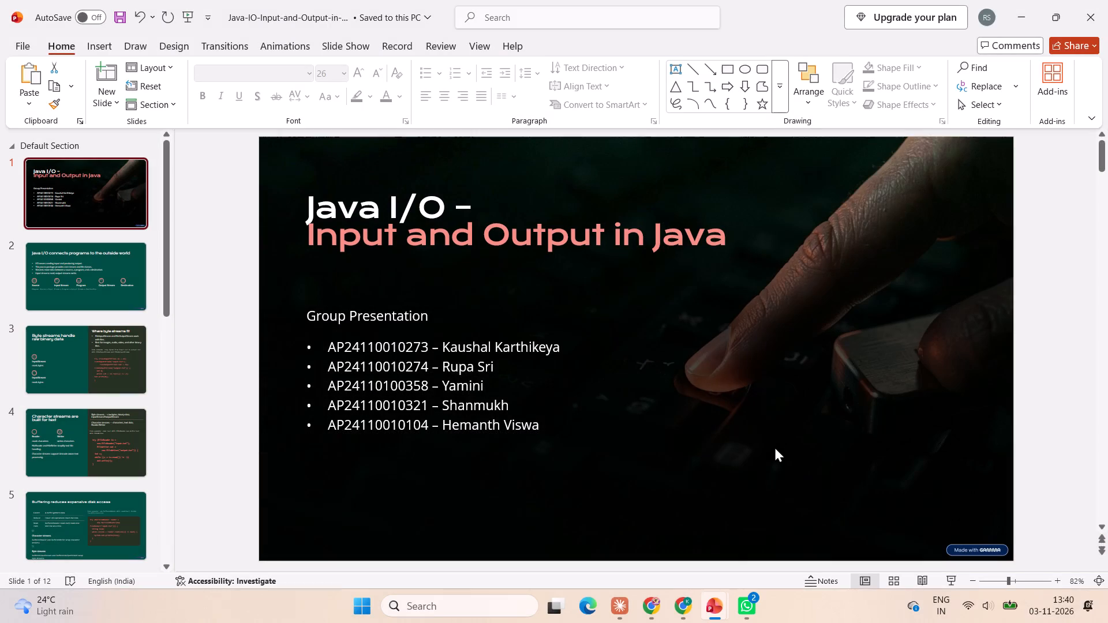
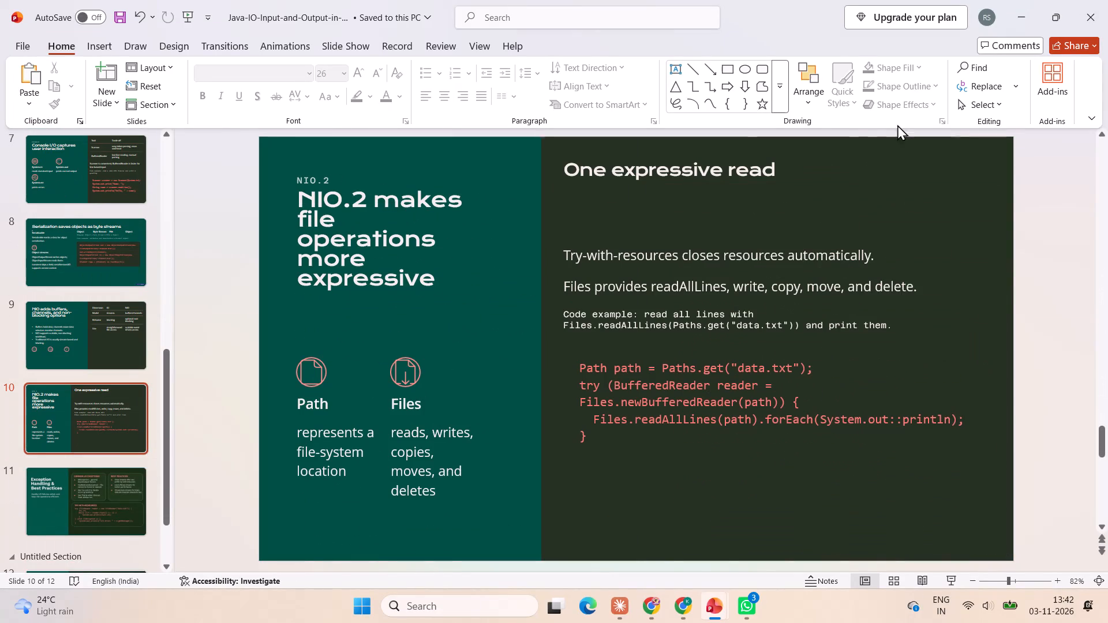
# Examine the Conclusion slide, go back through slides 11, 10, 9 and 8, and check the byte-stream and character-stream slides 3 and 4.
pyautogui.scroll(-8, 796, 299)
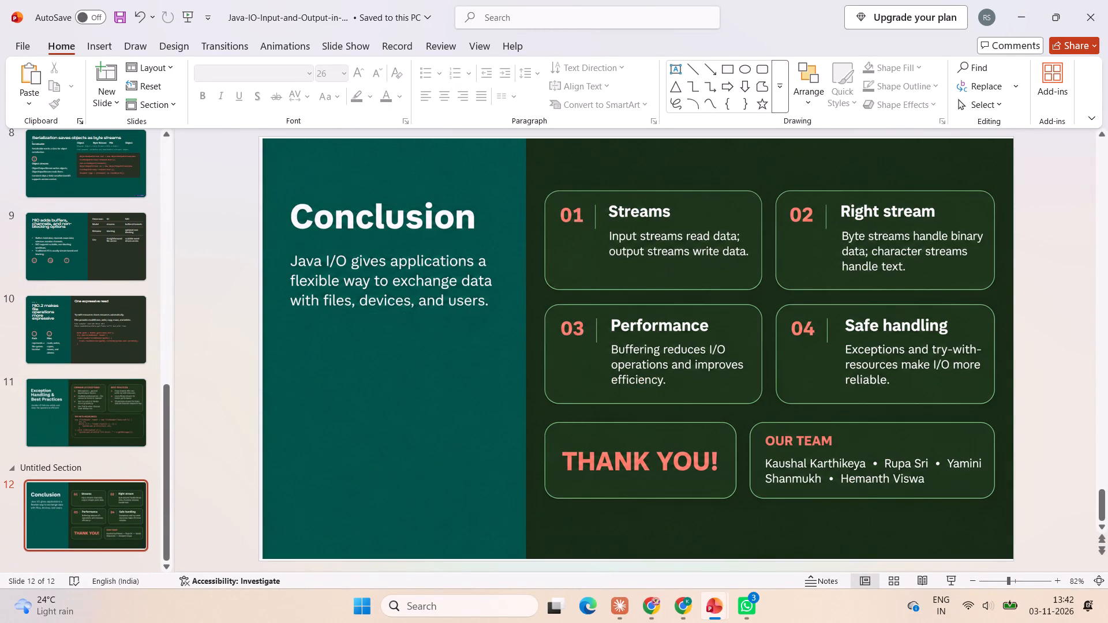
pyautogui.scroll(-1, 796, 299)
pyautogui.scroll(1, 796, 299)
pyautogui.scroll(-2, 796, 299)
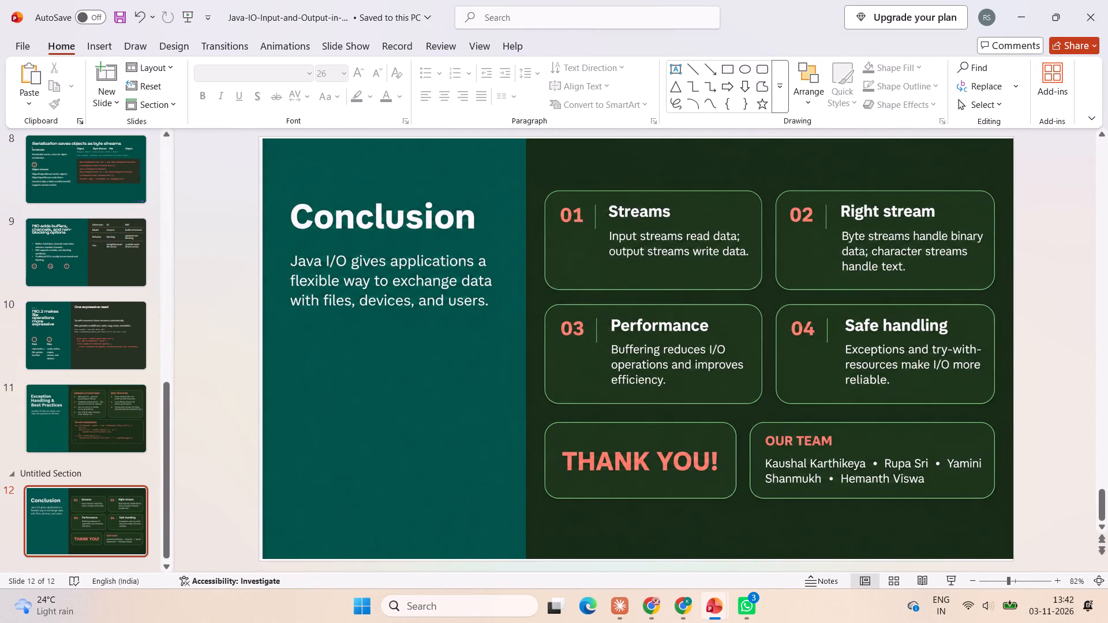
pyautogui.click(116, 415)
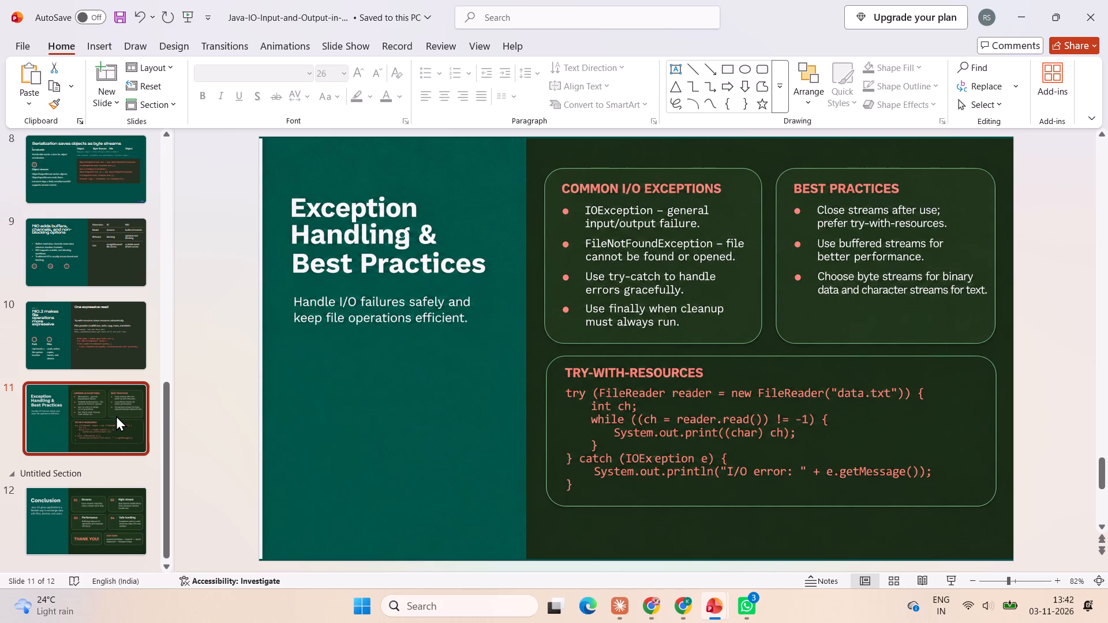
pyautogui.click(69, 314)
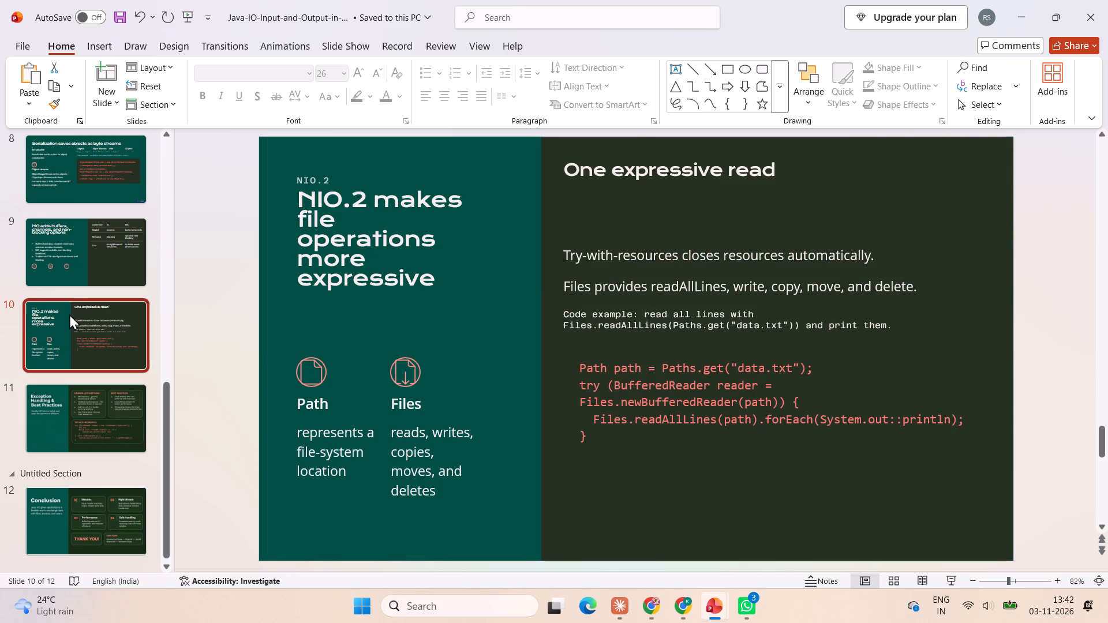
pyautogui.click(78, 250)
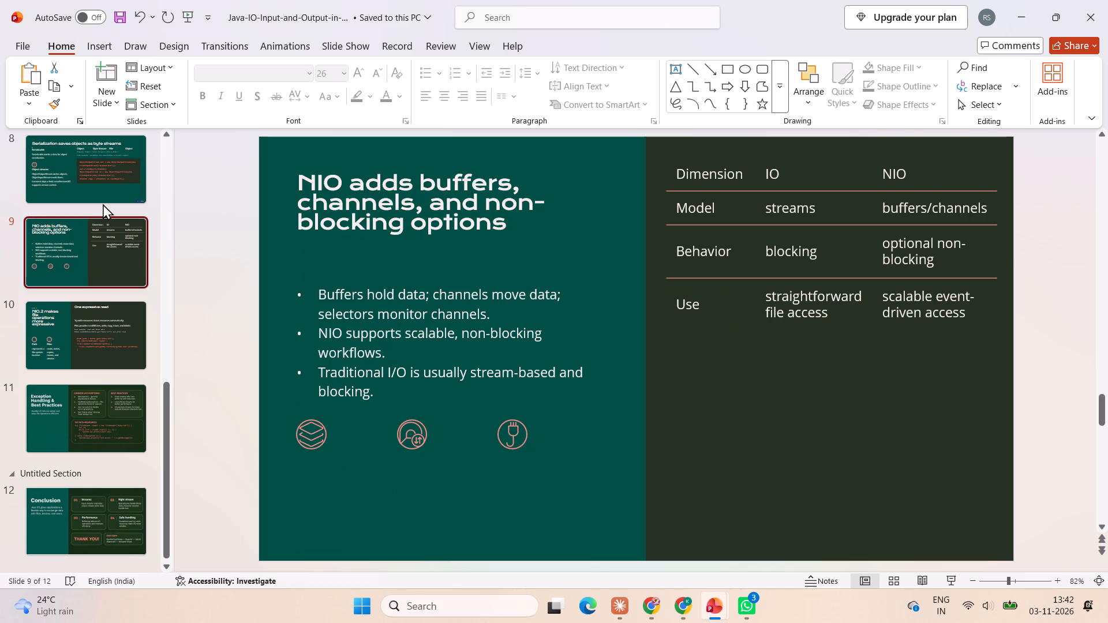
pyautogui.click(112, 187)
pyautogui.scroll(3, 51, 261)
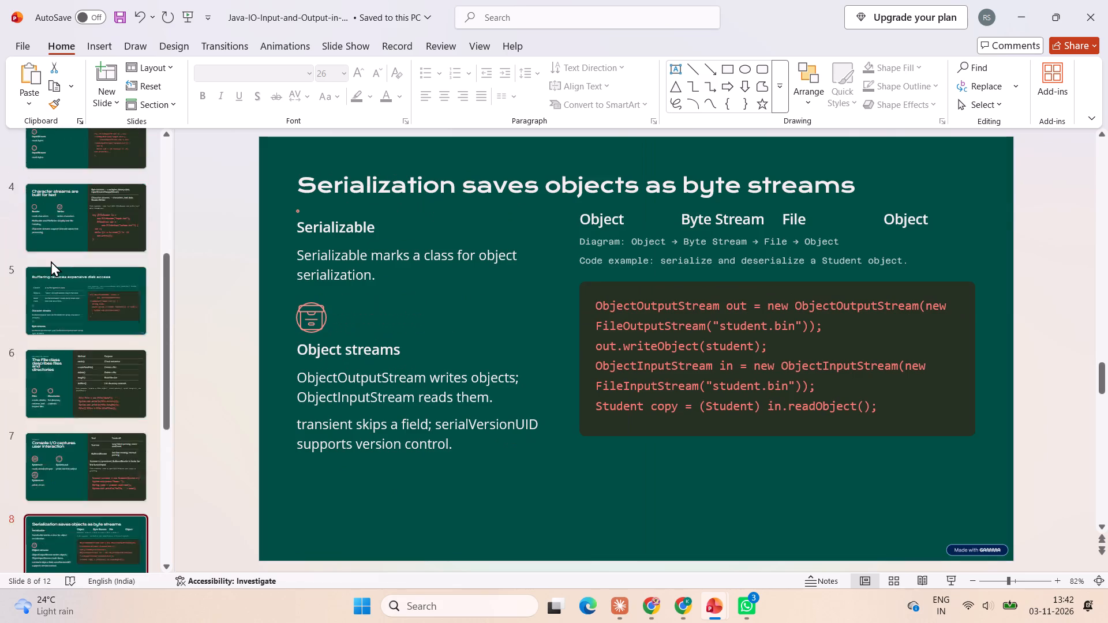
pyautogui.click(51, 243)
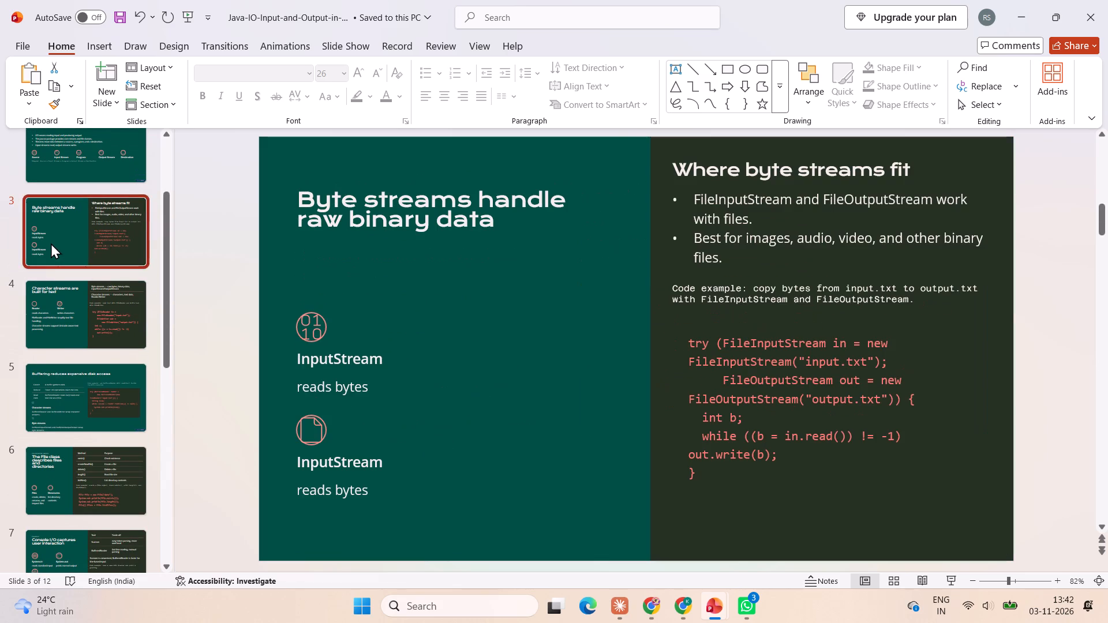
pyautogui.click(51, 311)
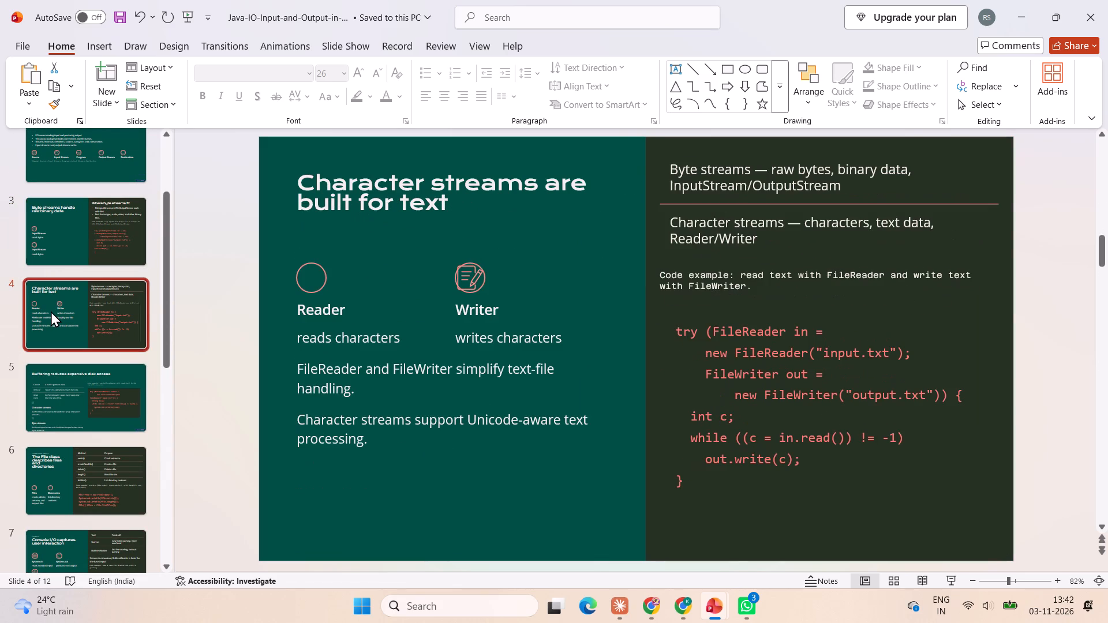
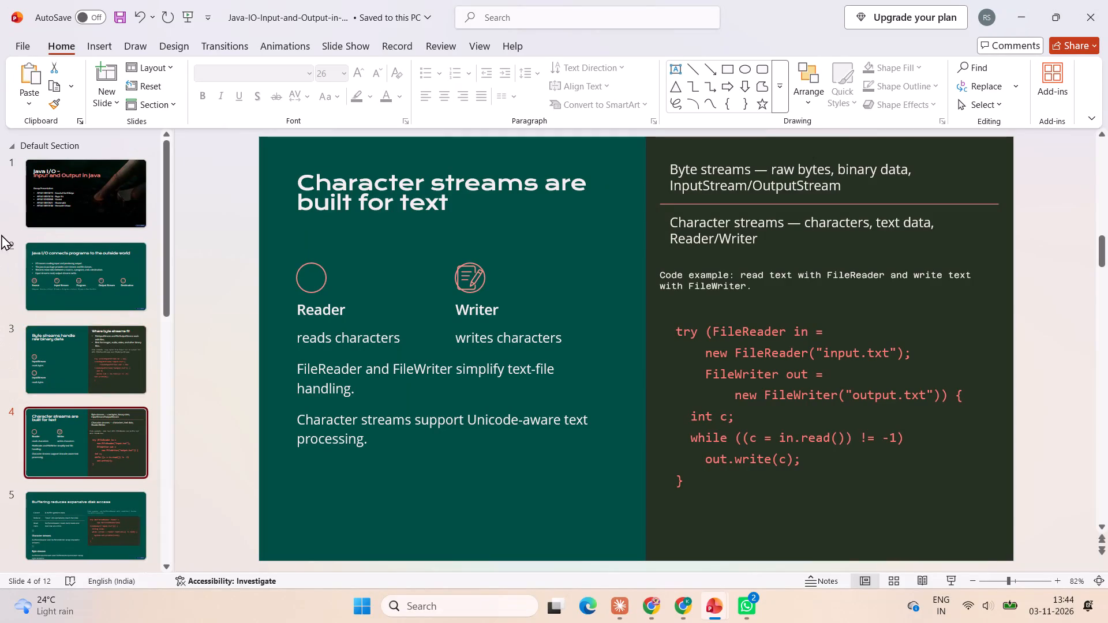
# Return to the title slide, slide 1, of the Java I/O presentation.
pyautogui.scroll(15, 88, 317)
pyautogui.scroll(6, 88, 317)
pyautogui.click(108, 198)
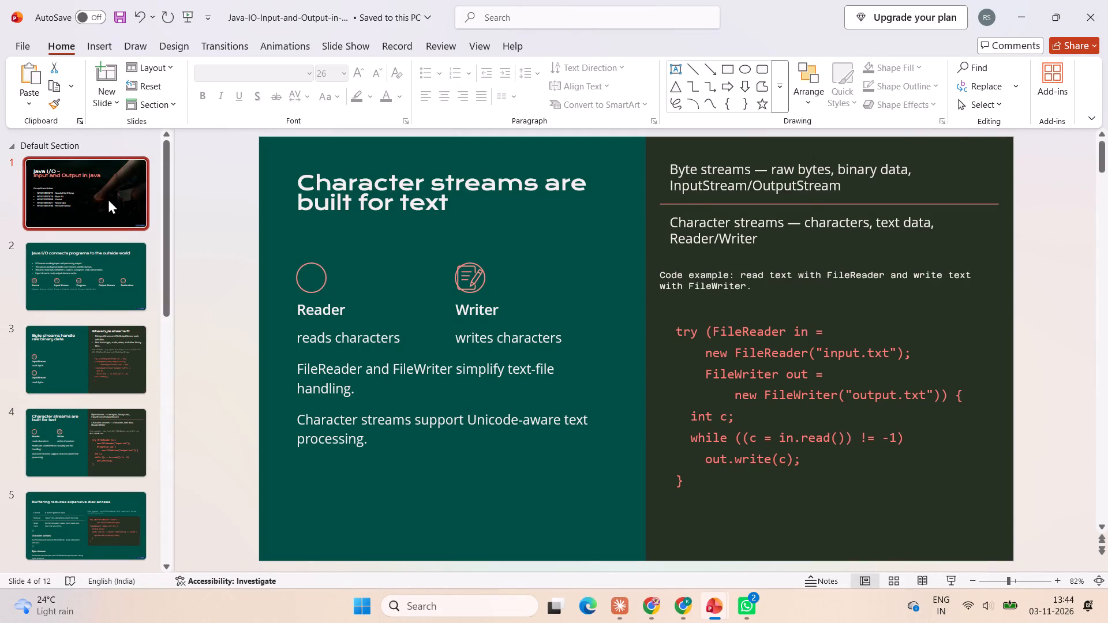
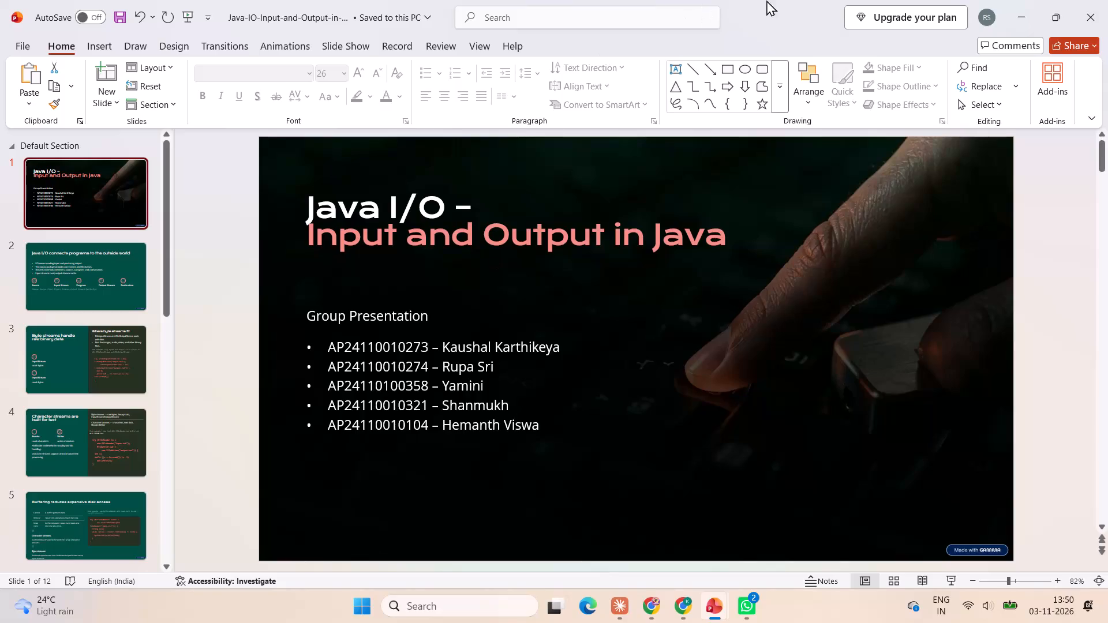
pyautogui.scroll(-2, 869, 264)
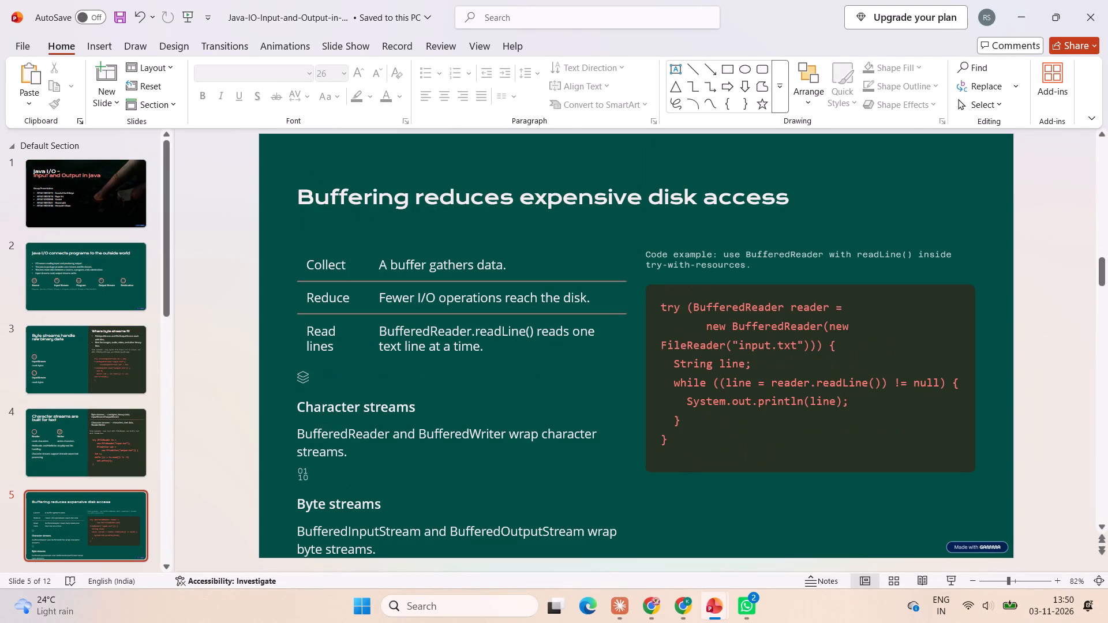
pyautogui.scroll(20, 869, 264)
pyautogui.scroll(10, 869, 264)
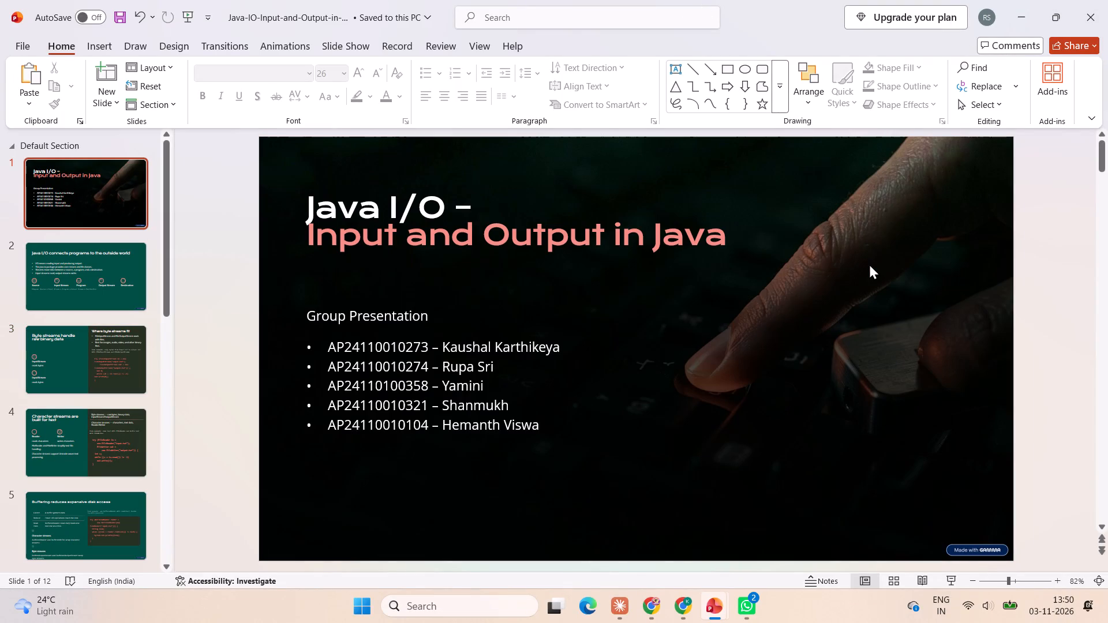
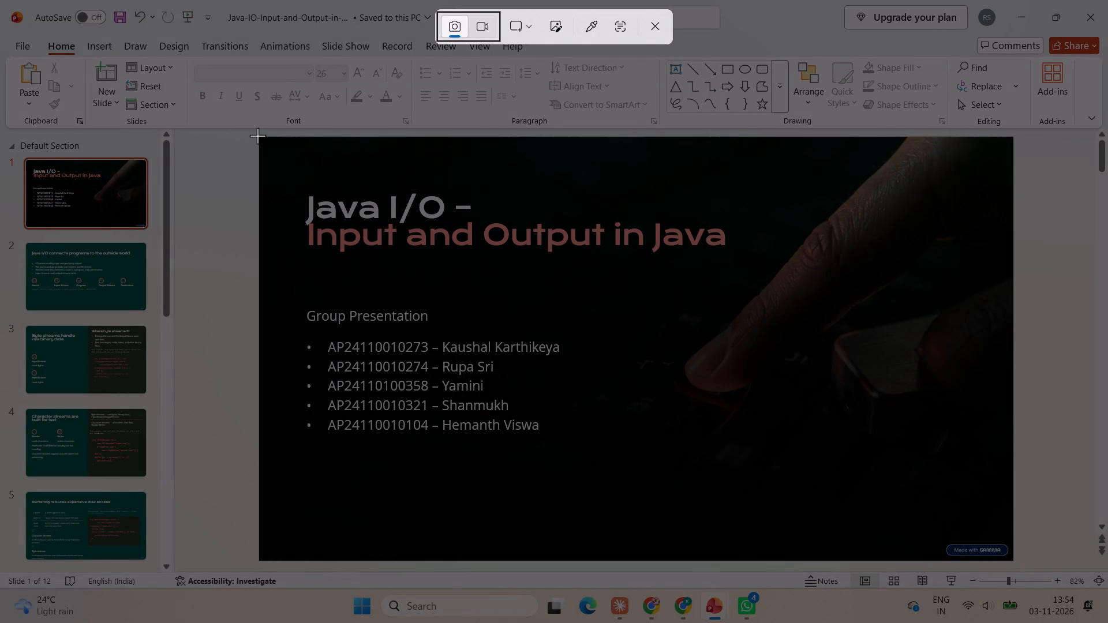
# Capture a screenshot region of slide 1 from the slide's upper-left corner, including the full two-line title and the start of the group list.
pyautogui.moveTo(257, 136); pyautogui.dragTo(474, 217)
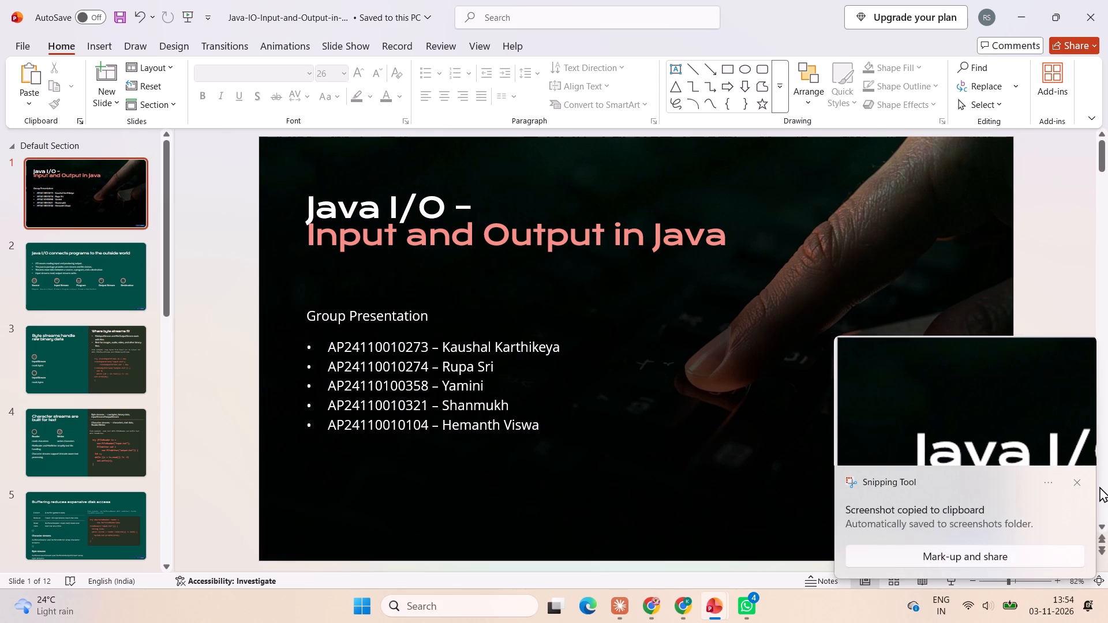
pyautogui.click(1074, 480)
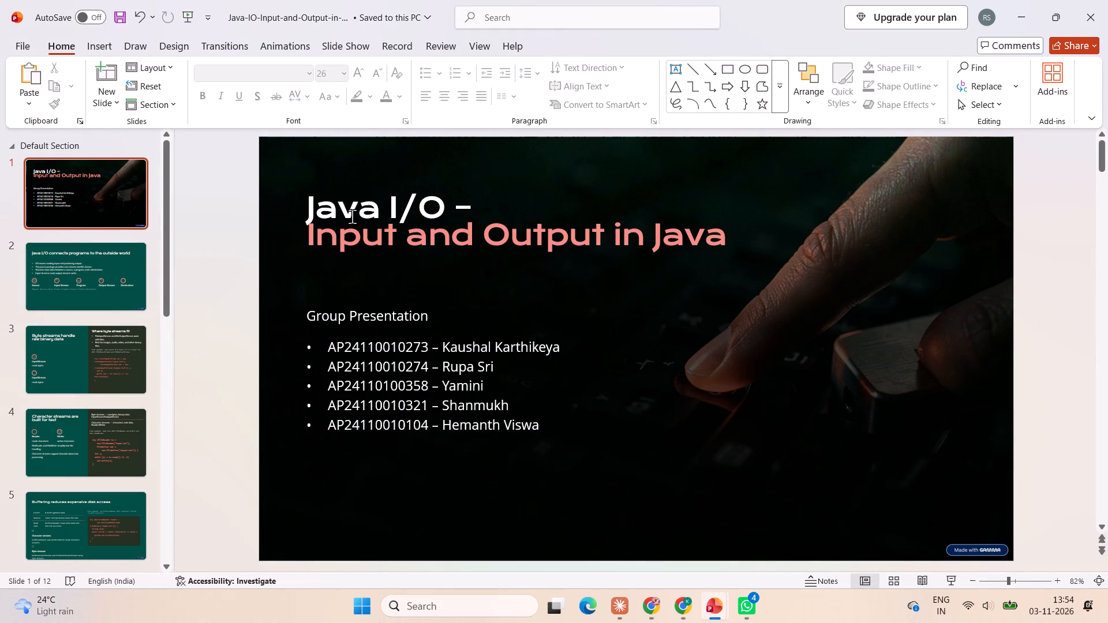
pyautogui.press('Print')
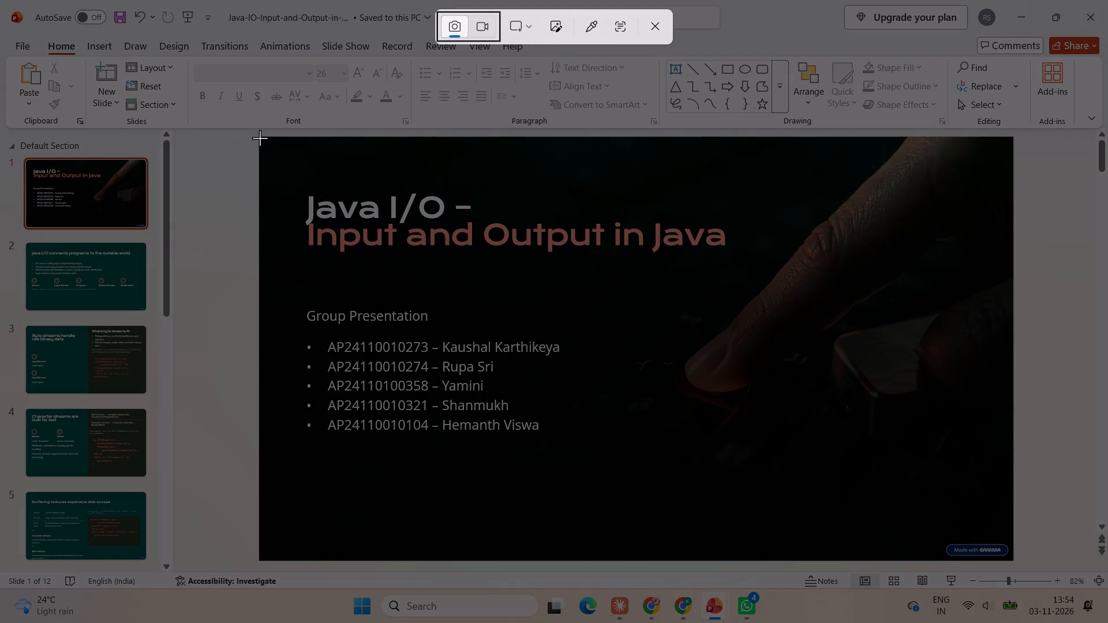
pyautogui.moveTo(258, 134); pyautogui.dragTo(577, 314)
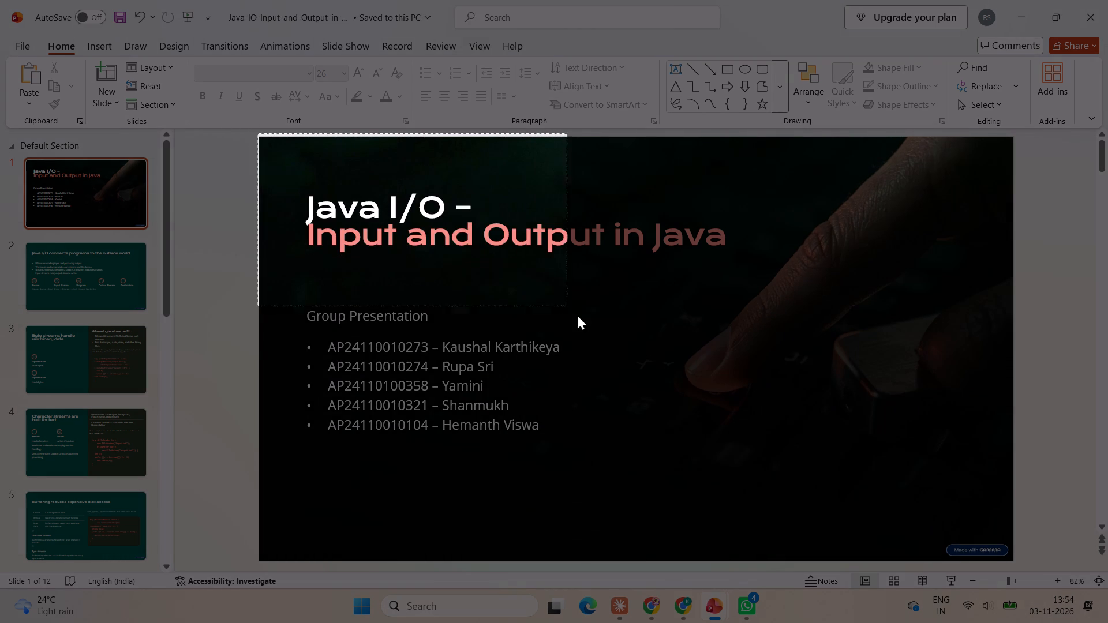
pyautogui.moveTo(577, 314); pyautogui.dragTo(783, 383)
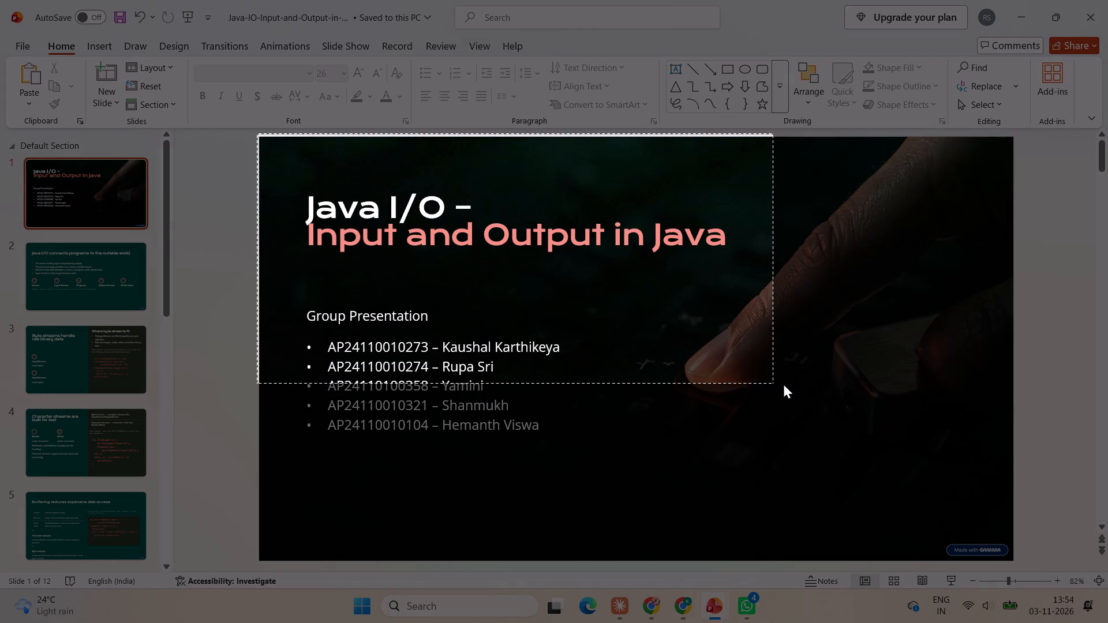
pyautogui.moveTo(783, 383); pyautogui.dragTo(784, 383)
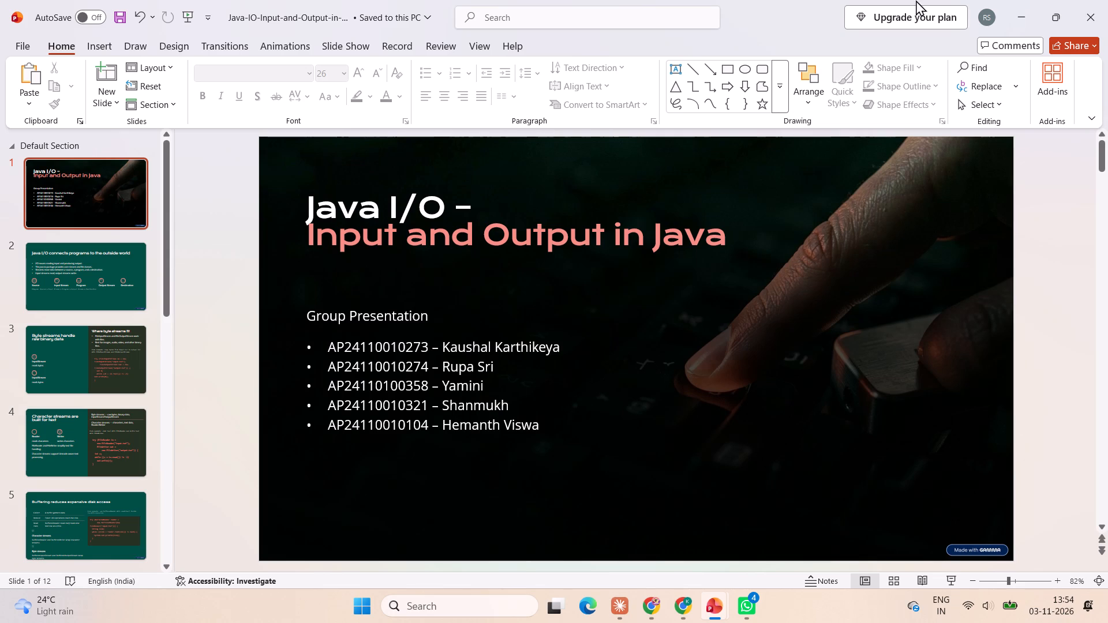
# Switch to the ChatGPT conversation.
pyautogui.click(1017, 16)
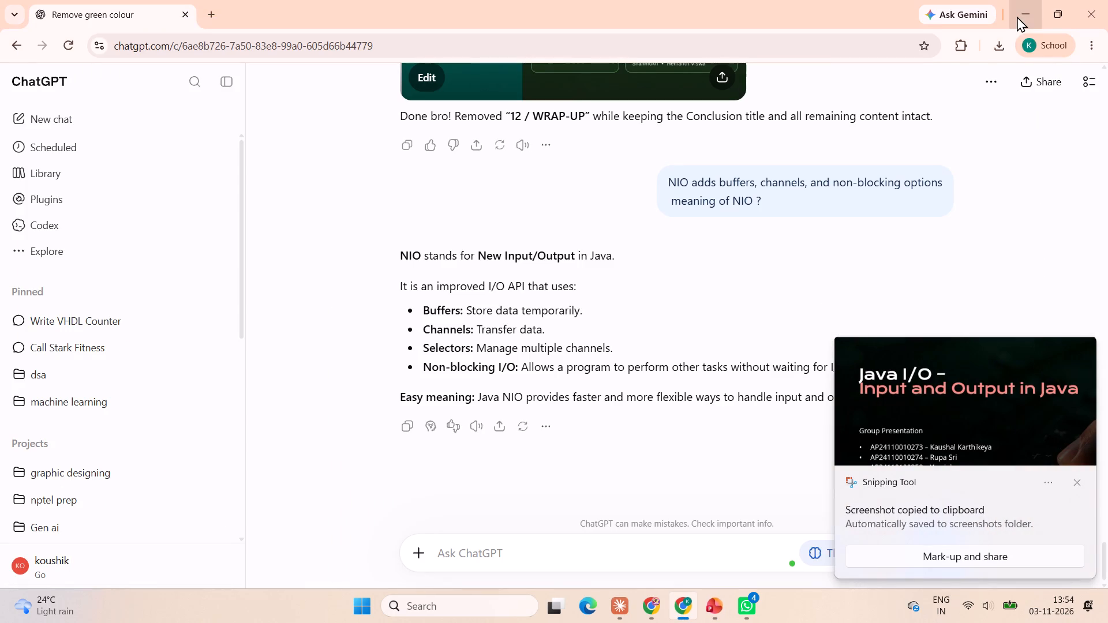
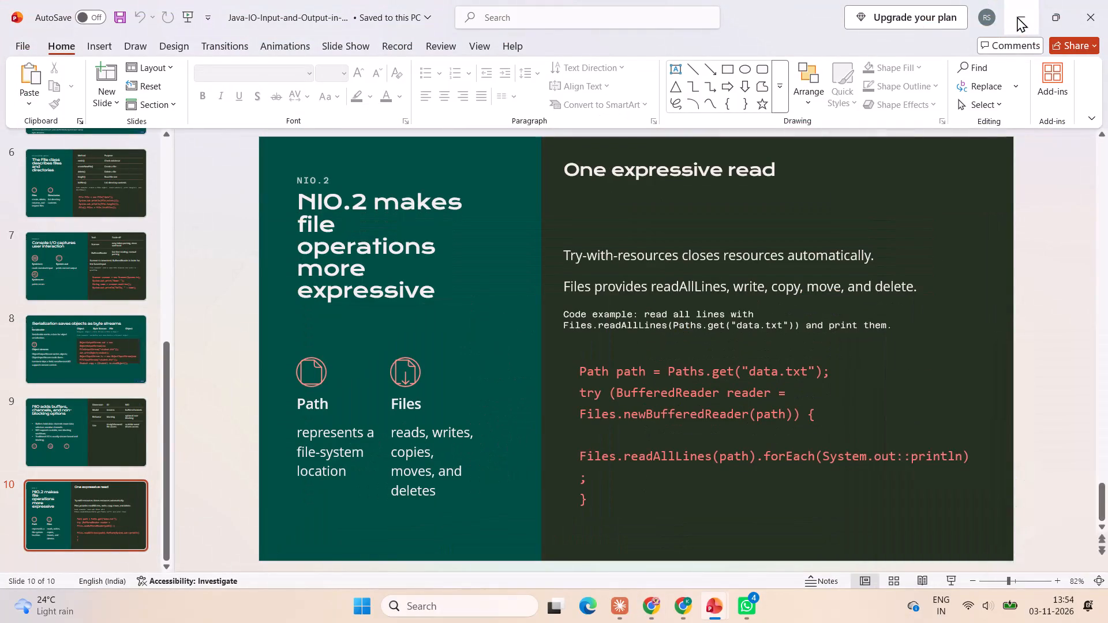
# Minimize the Java I/O presentation window to get to the desktop.
pyautogui.click(1017, 16)
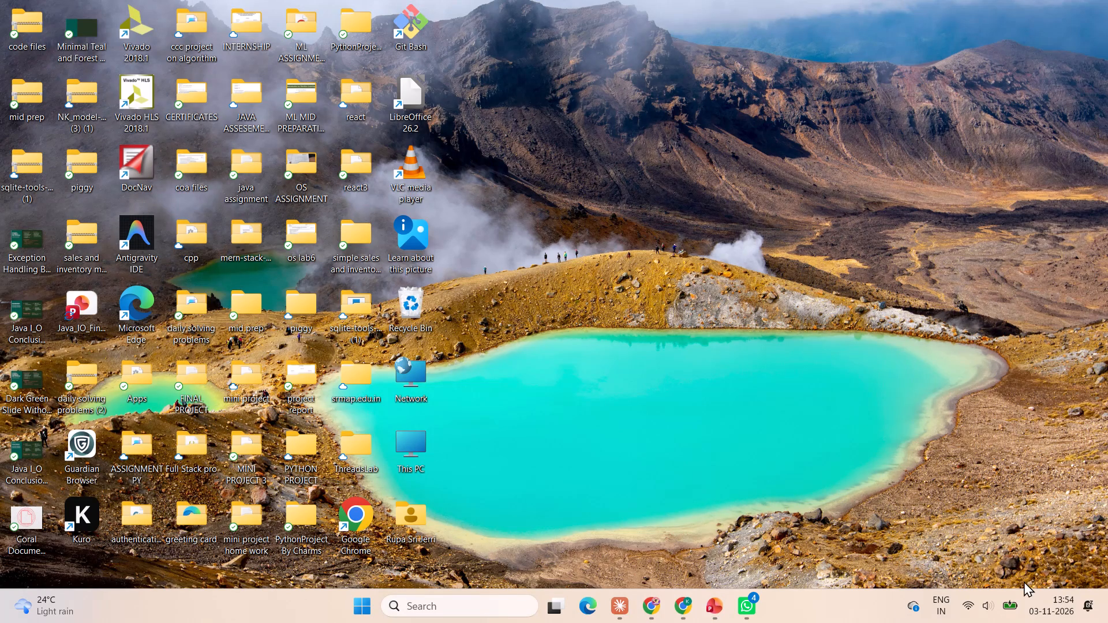